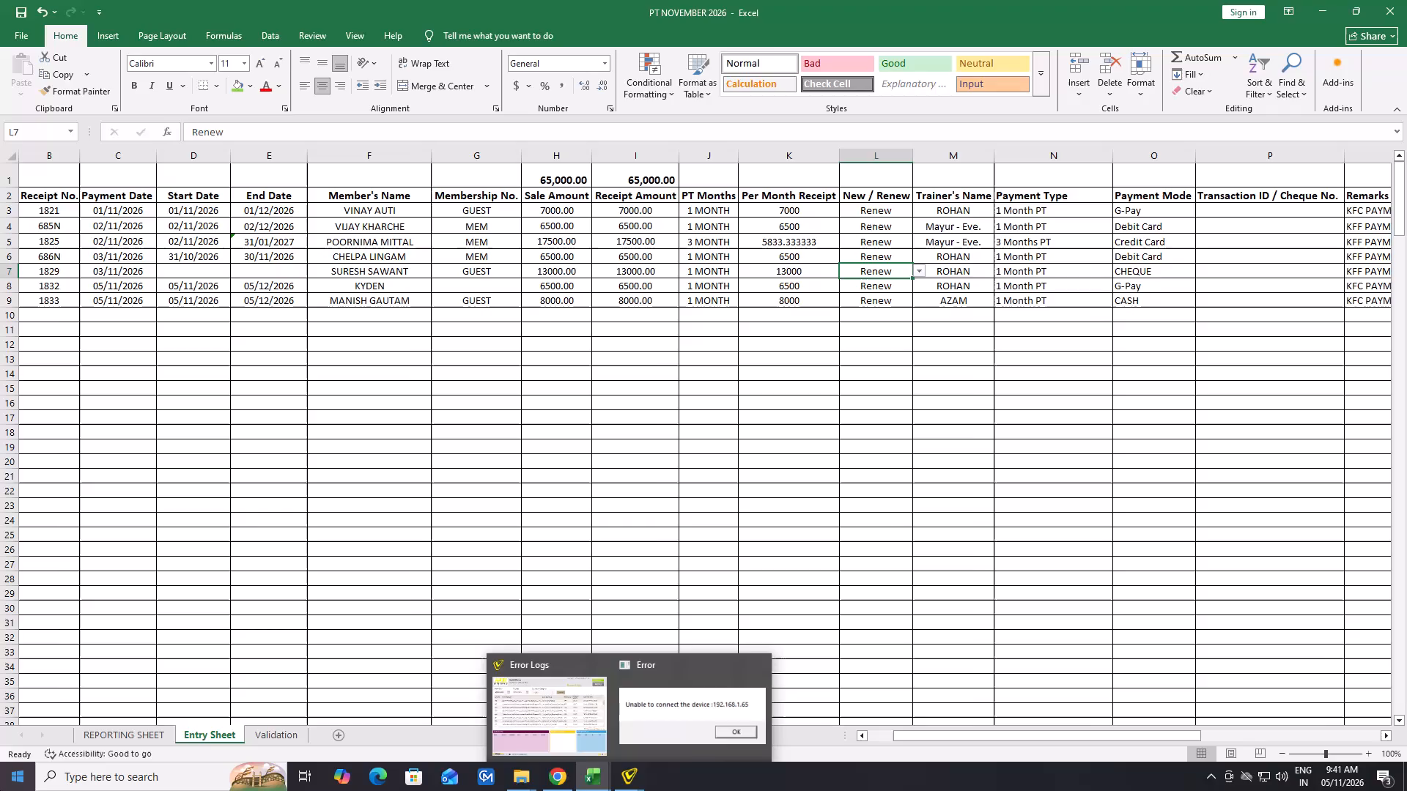
Minimise the open windows, dismiss the device connection error and refresh the desktop.
{"action": "left_click", "coordinate": [1326, 0]}
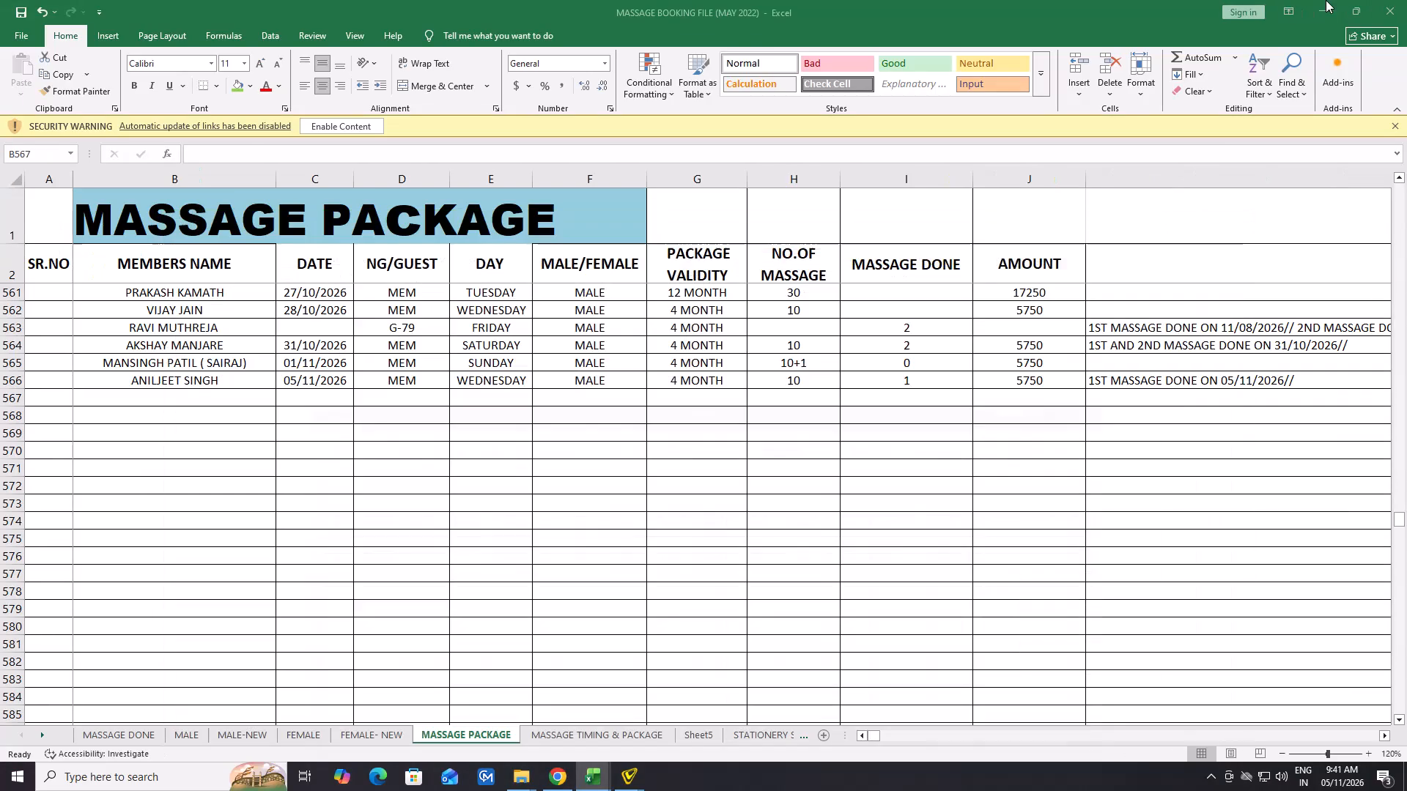
{"action": "left_click", "coordinate": [1325, 0]}
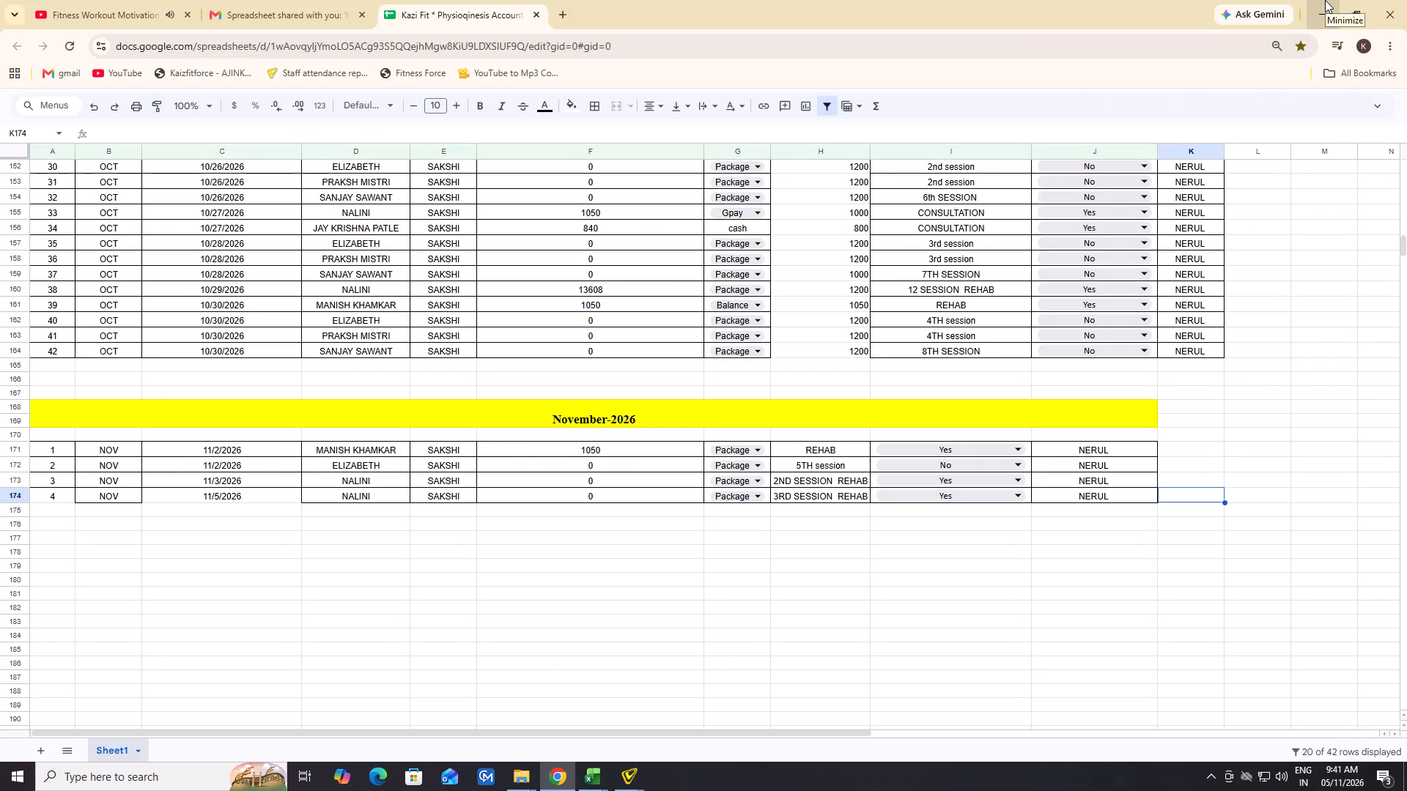
{"action": "left_click", "coordinate": [1325, 0]}
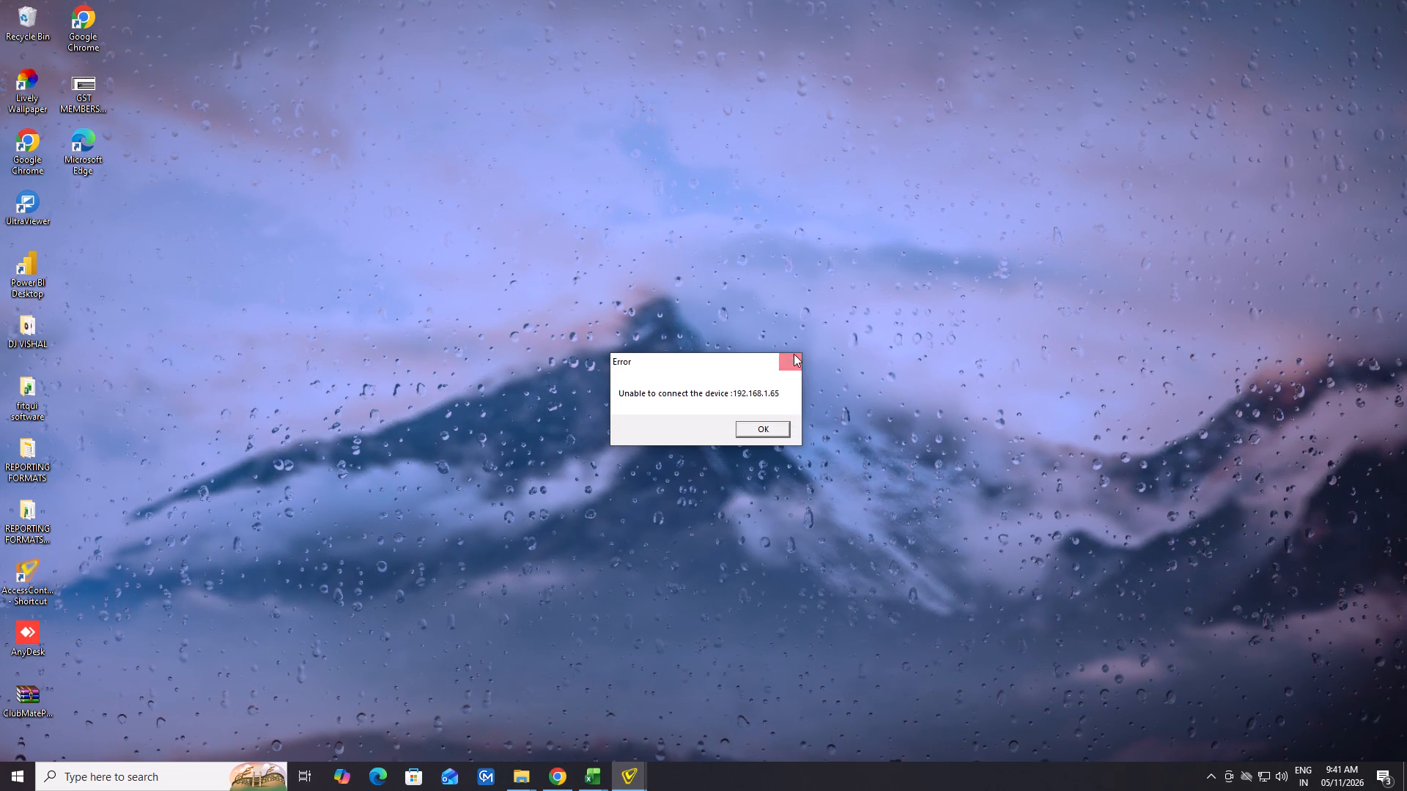
{"action": "left_click", "coordinate": [794, 354]}
{"action": "left_click", "coordinate": [794, 354]}
{"action": "right_click", "coordinate": [794, 354]}
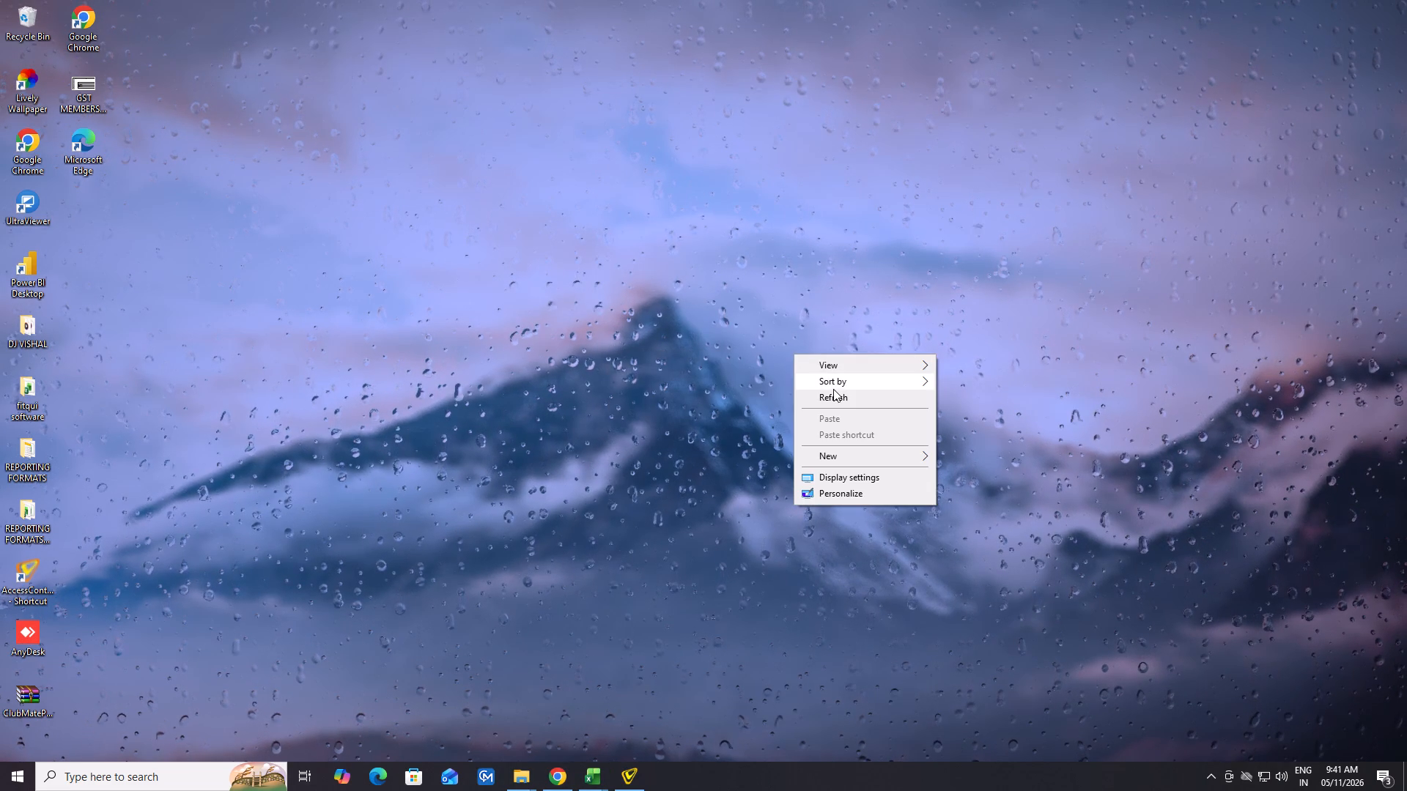
{"action": "left_click", "coordinate": [833, 397]}
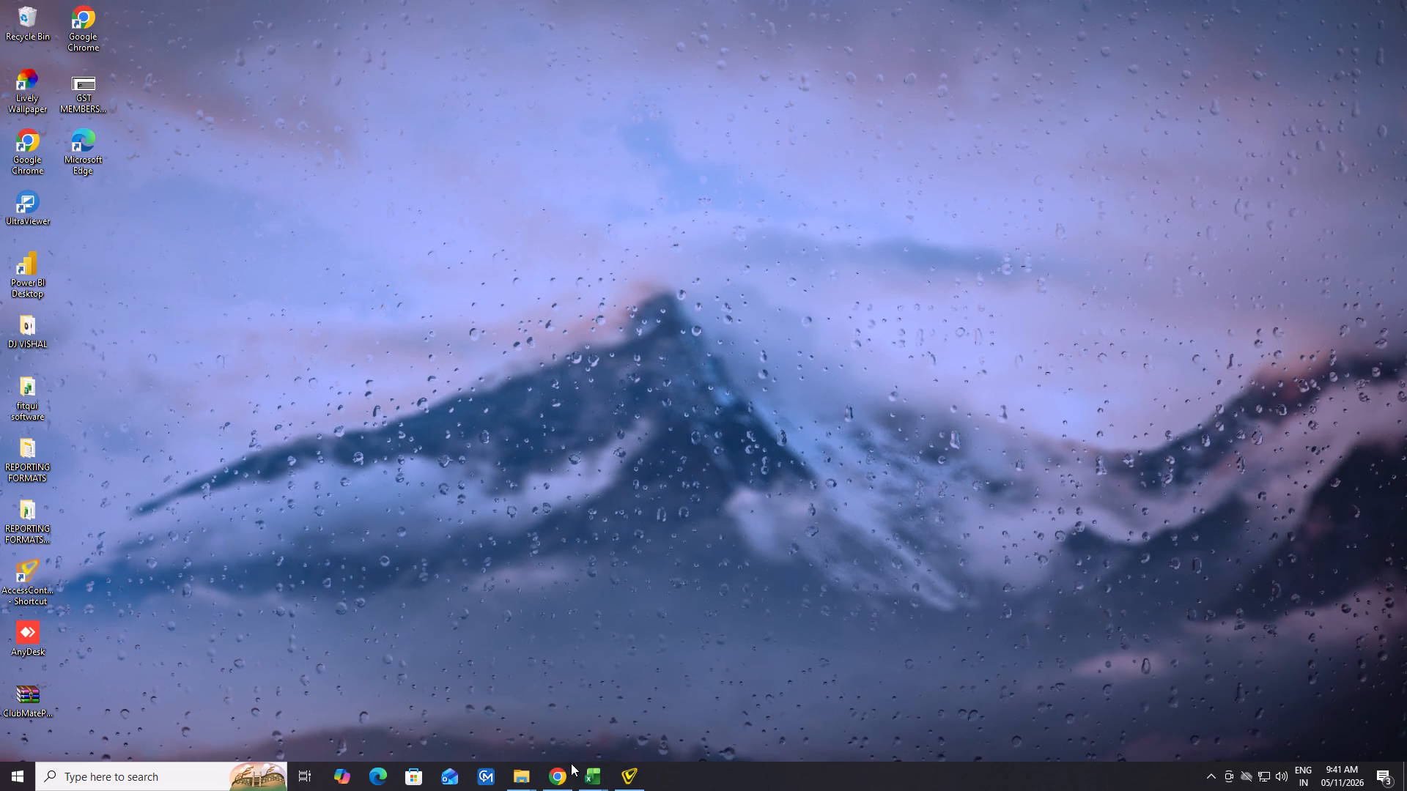
Open the GST MEMBERSHIP AMOUNT workbook from the desktop and set the gross membership fee to 5750.
{"action": "double_click", "coordinate": [588, 774]}
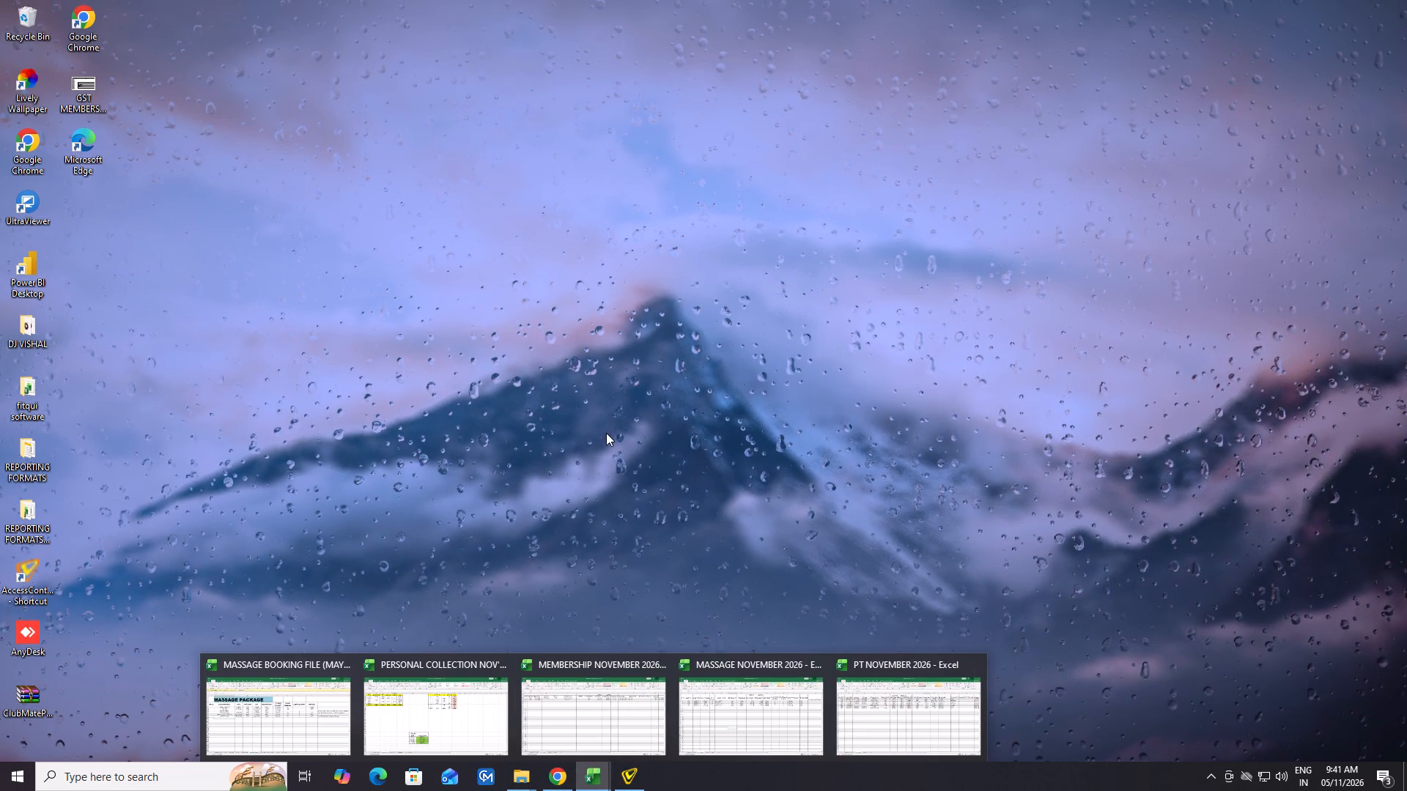
{"action": "double_click", "coordinate": [86, 86]}
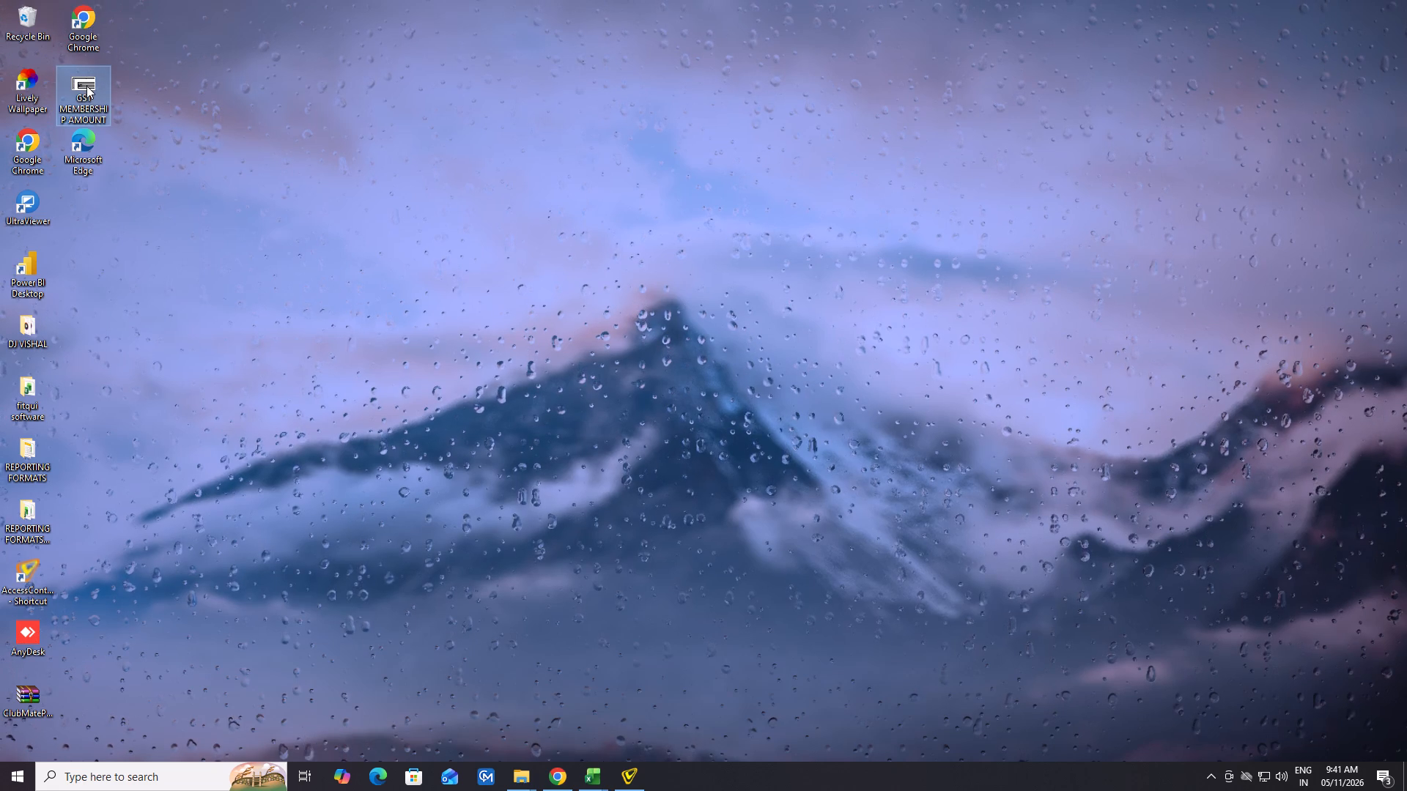
{"action": "double_click", "coordinate": [86, 86]}
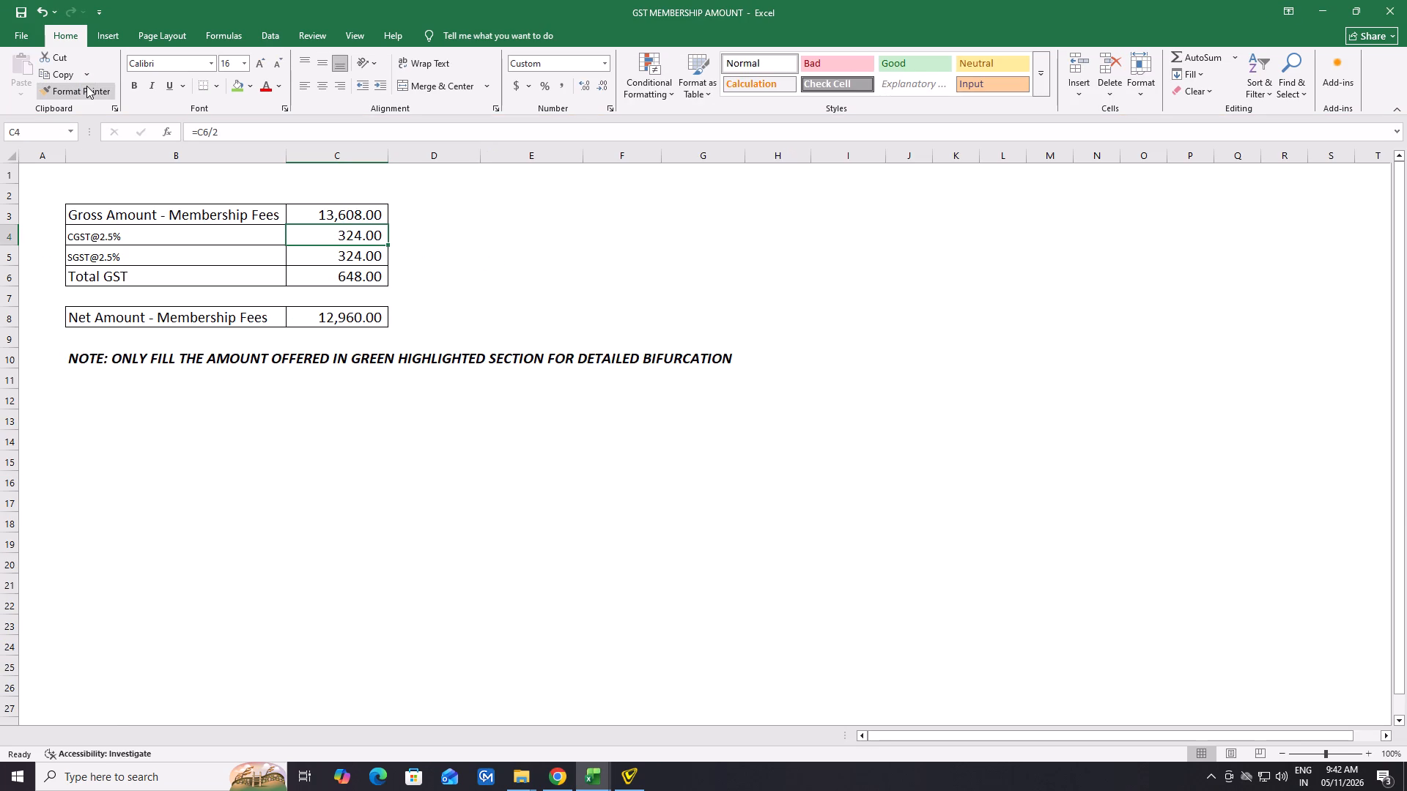
{"action": "key", "text": "Up"}
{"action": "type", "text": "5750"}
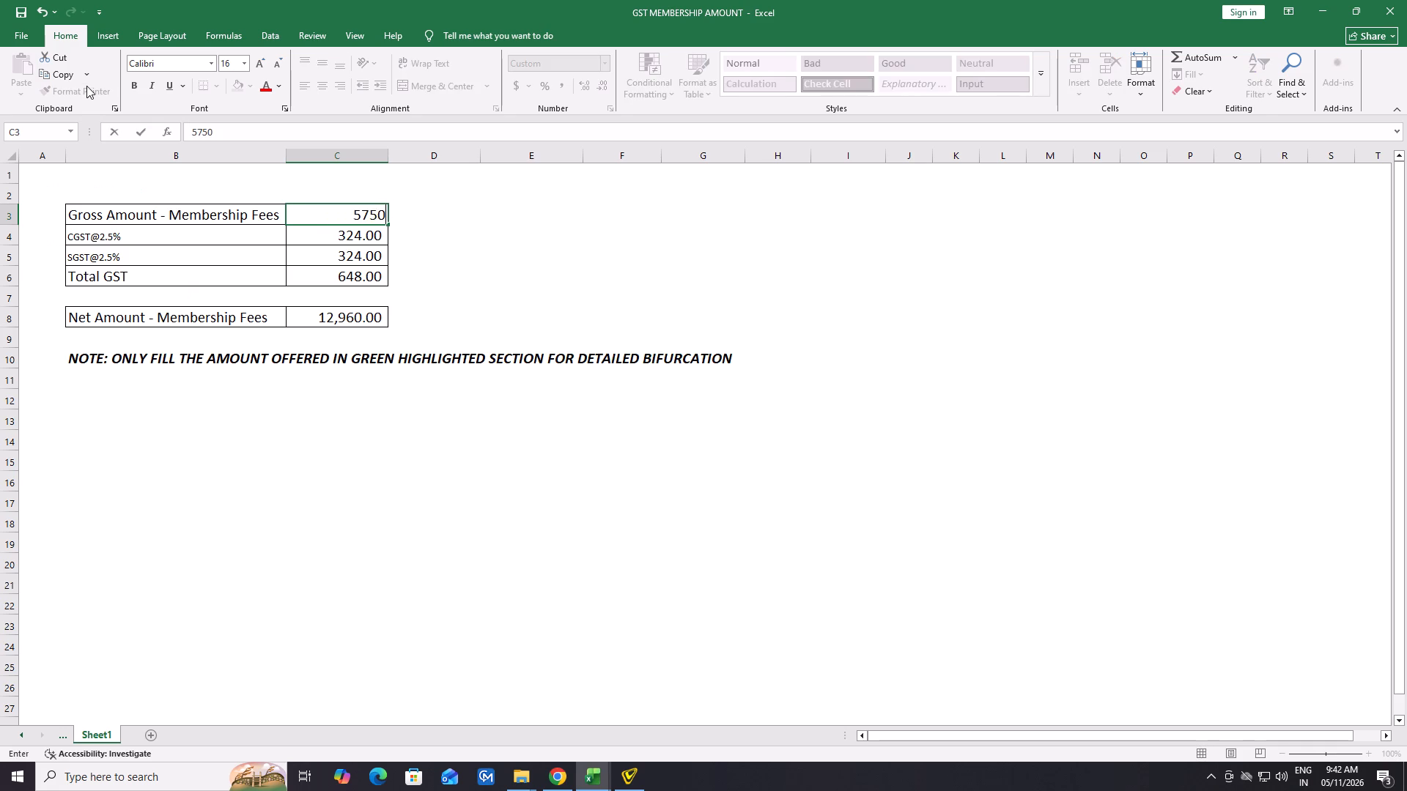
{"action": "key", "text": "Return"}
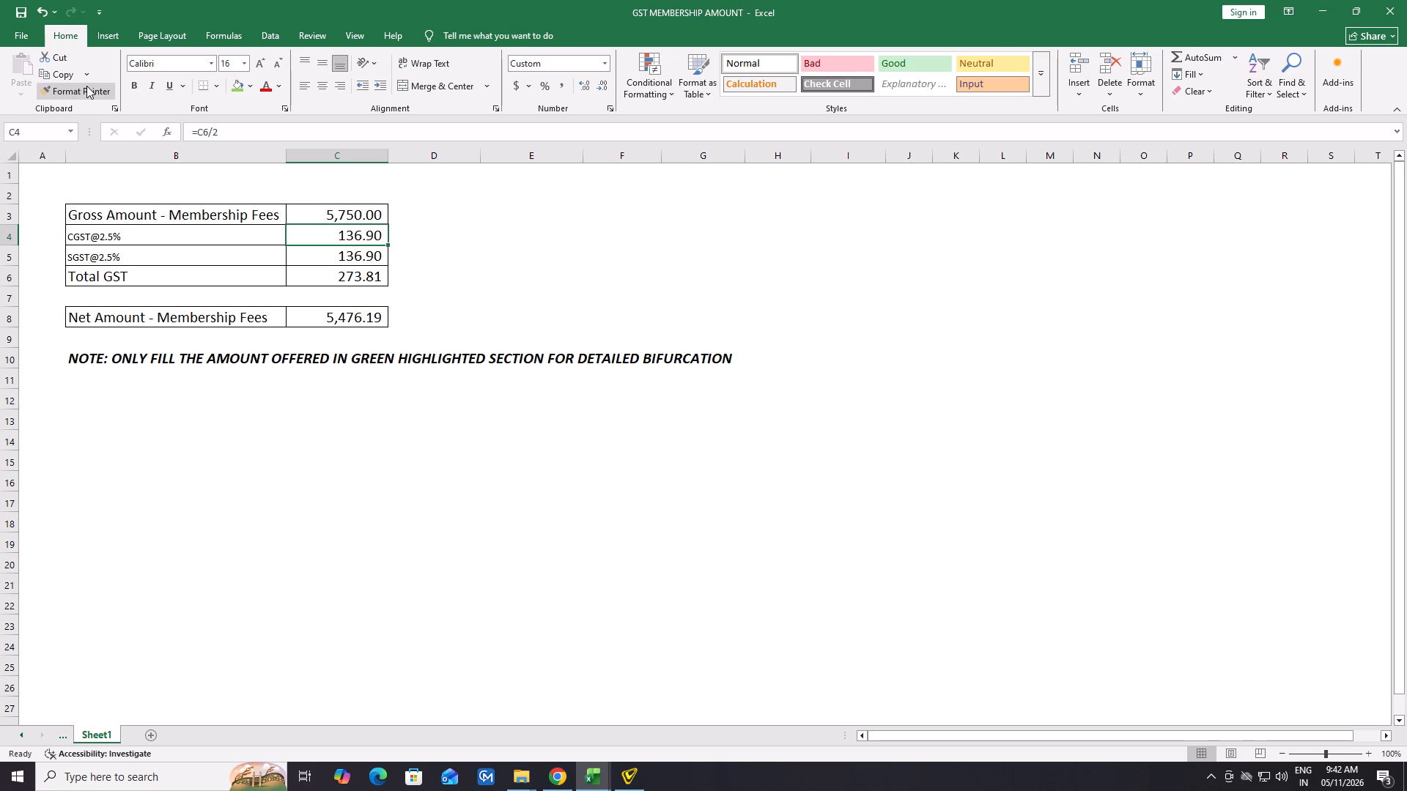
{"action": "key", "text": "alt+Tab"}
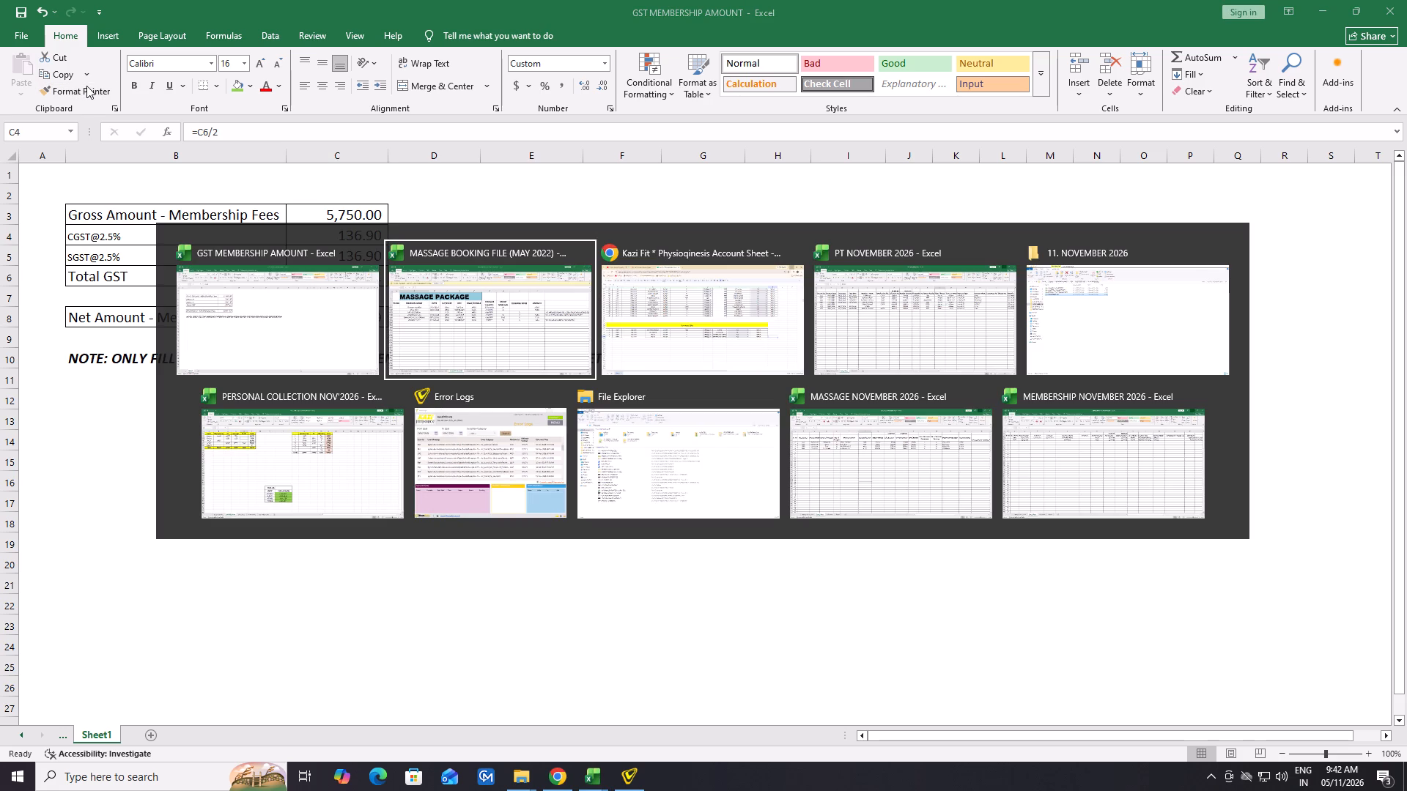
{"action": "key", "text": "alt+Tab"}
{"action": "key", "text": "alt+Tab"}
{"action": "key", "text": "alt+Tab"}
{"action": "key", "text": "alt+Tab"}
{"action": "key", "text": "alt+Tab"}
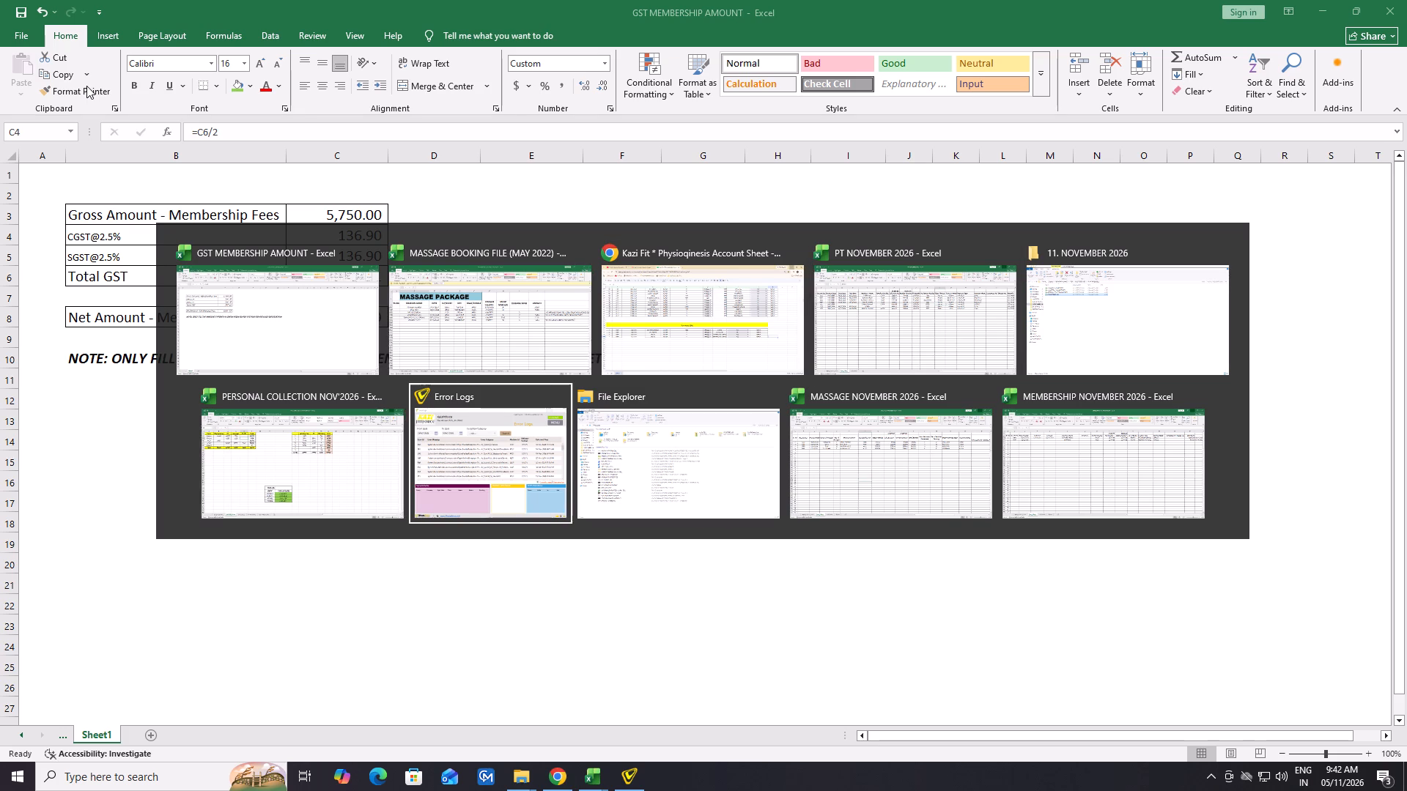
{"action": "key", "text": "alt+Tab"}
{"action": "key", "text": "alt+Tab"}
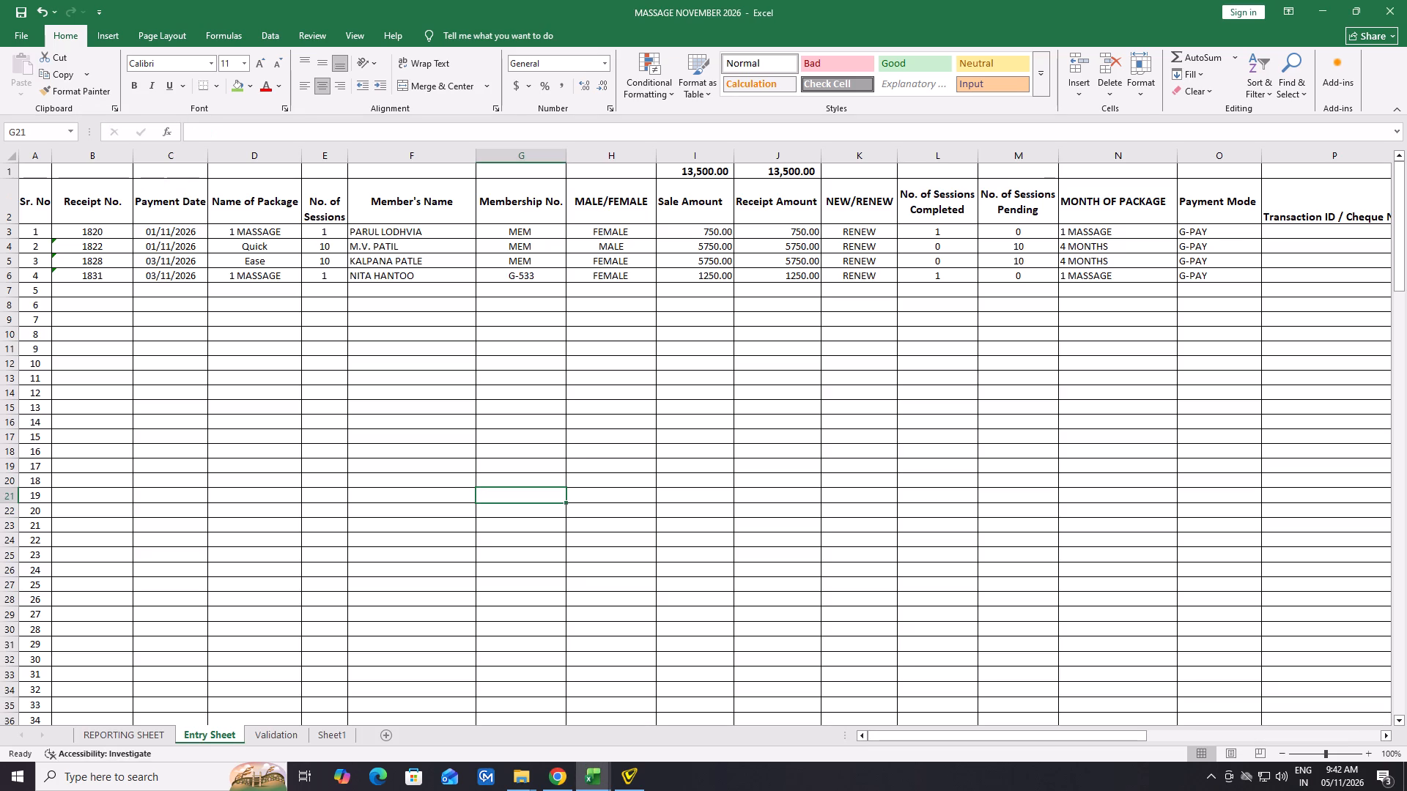
{"action": "left_click", "coordinate": [102, 290]}
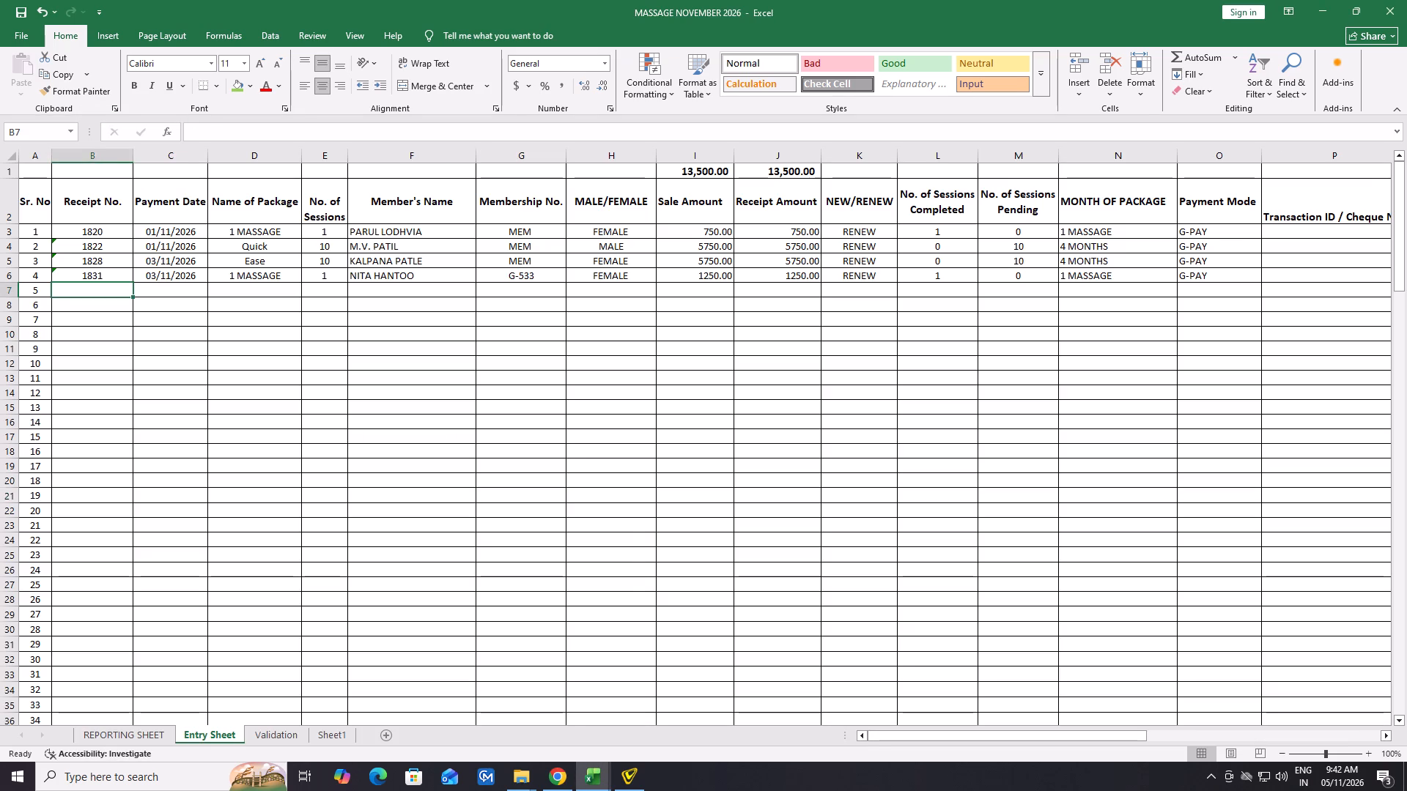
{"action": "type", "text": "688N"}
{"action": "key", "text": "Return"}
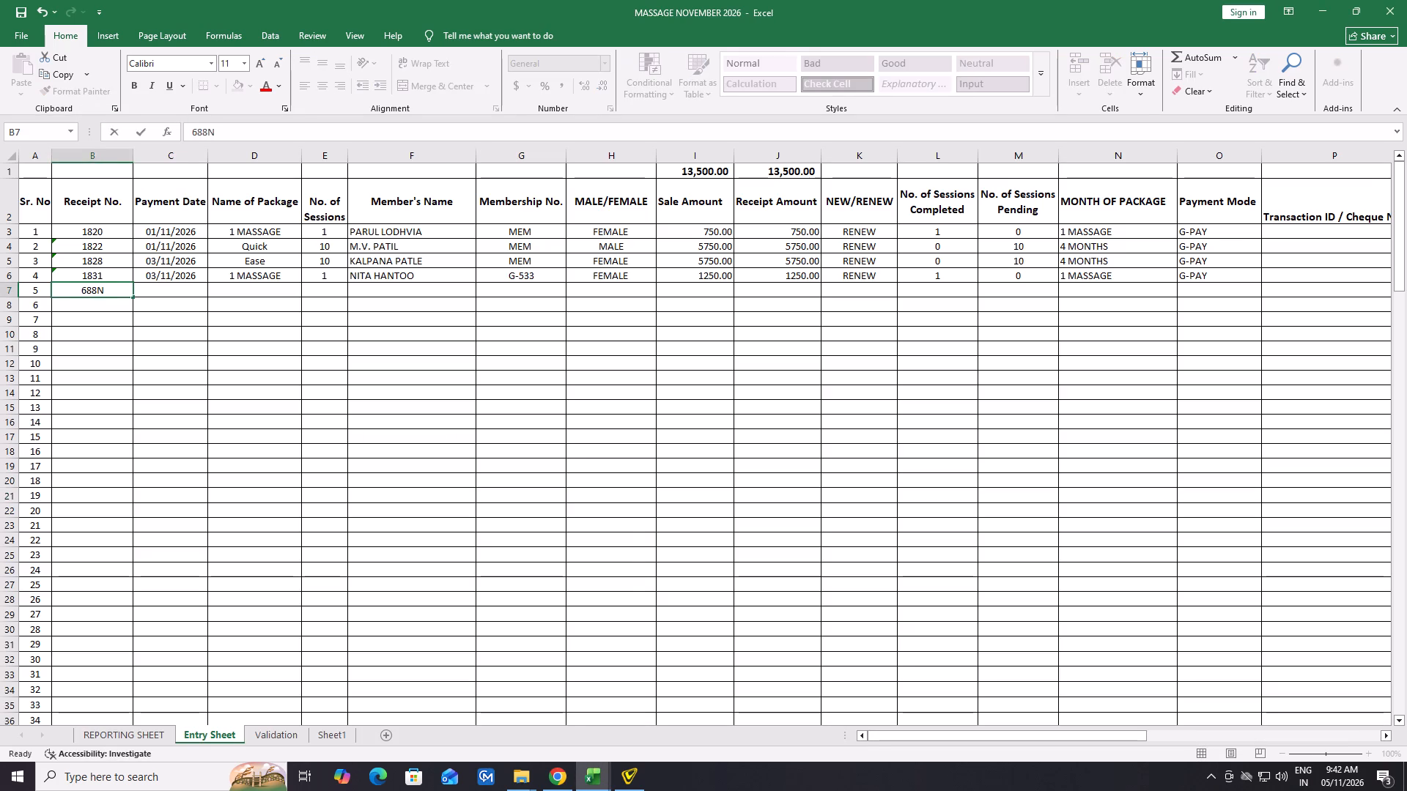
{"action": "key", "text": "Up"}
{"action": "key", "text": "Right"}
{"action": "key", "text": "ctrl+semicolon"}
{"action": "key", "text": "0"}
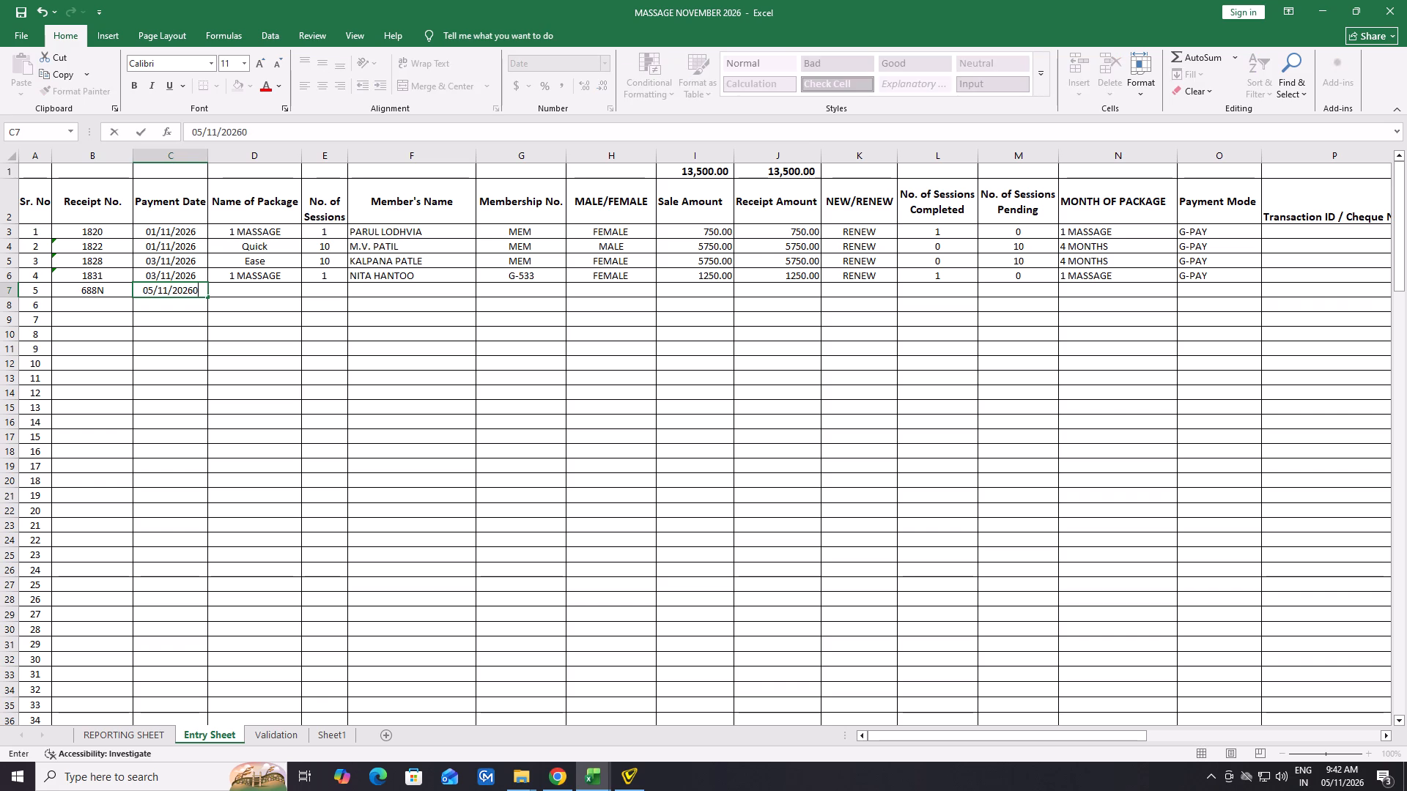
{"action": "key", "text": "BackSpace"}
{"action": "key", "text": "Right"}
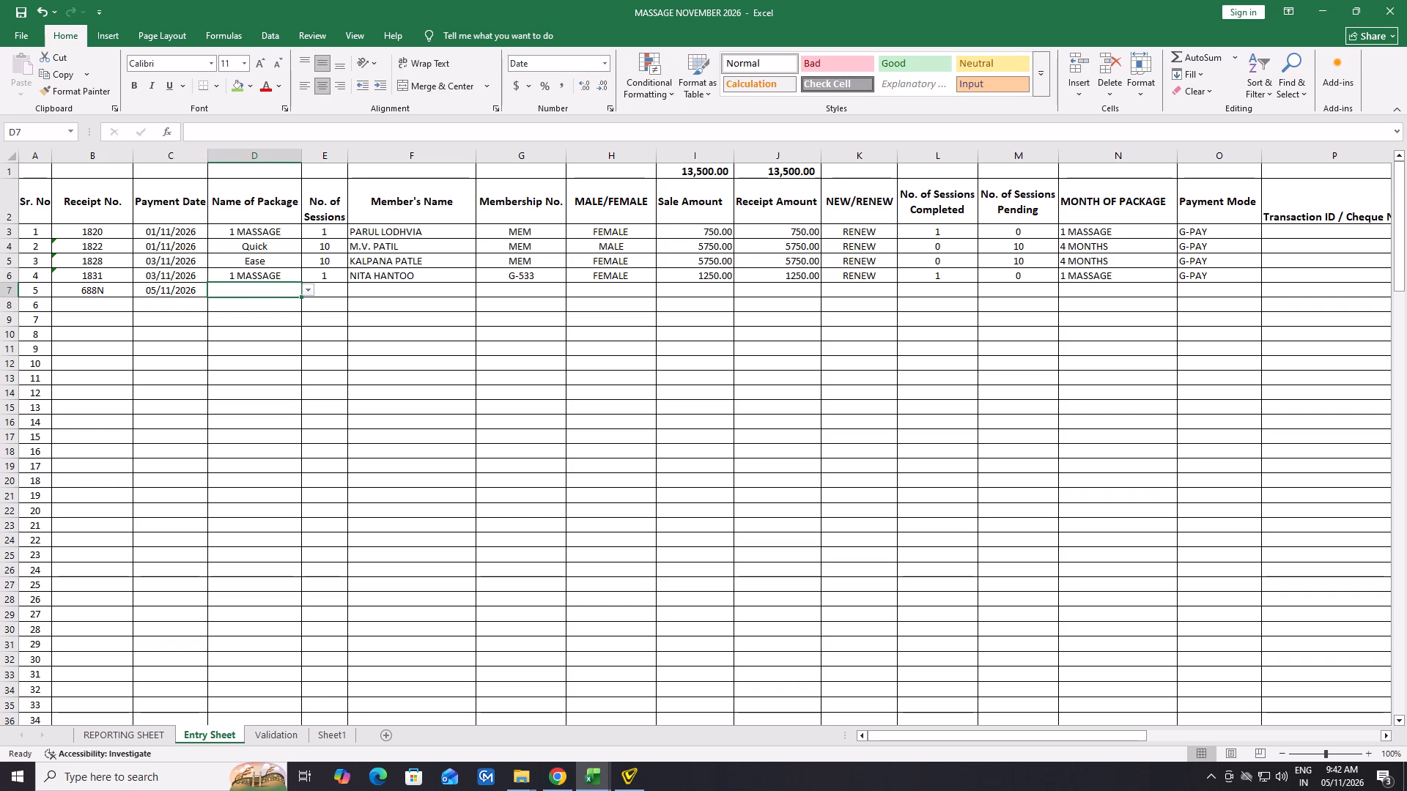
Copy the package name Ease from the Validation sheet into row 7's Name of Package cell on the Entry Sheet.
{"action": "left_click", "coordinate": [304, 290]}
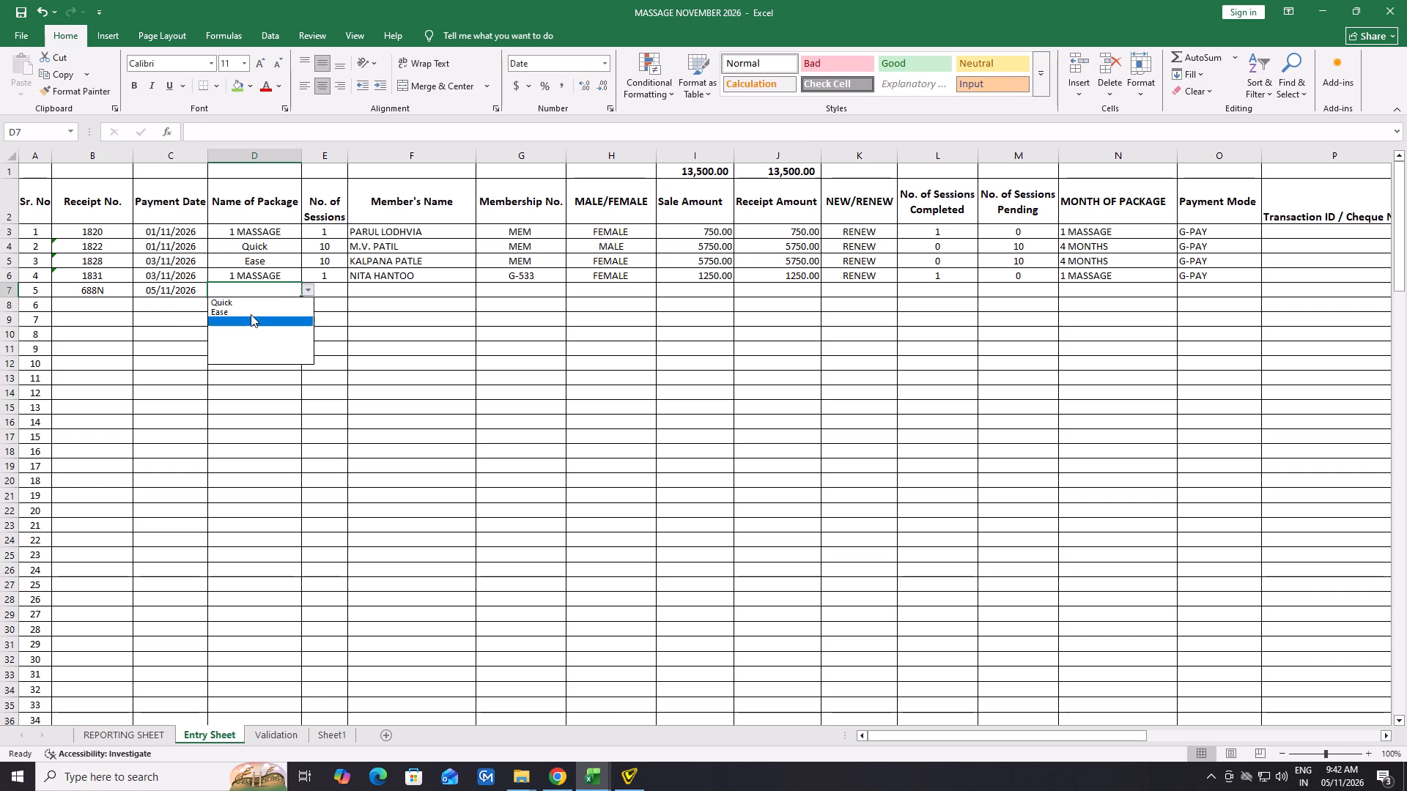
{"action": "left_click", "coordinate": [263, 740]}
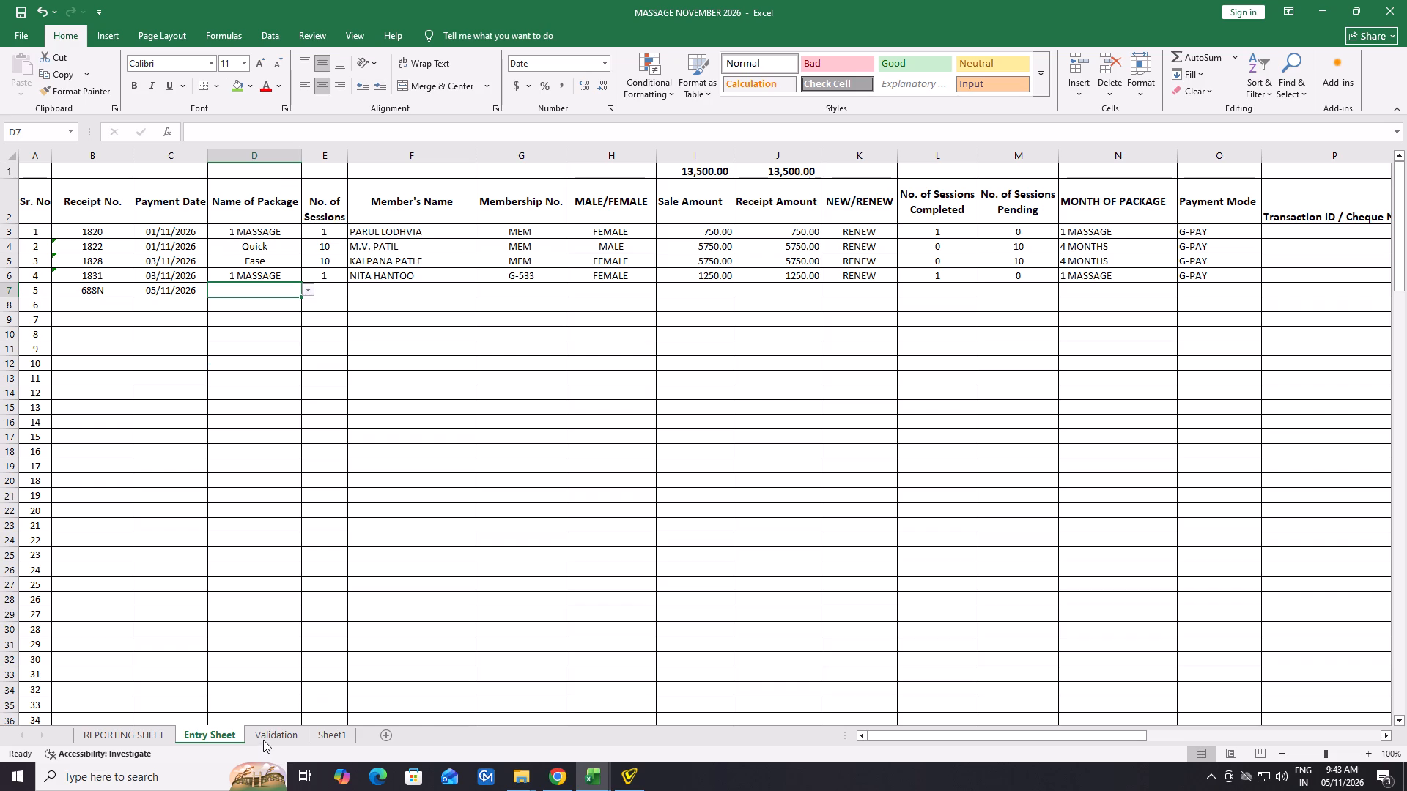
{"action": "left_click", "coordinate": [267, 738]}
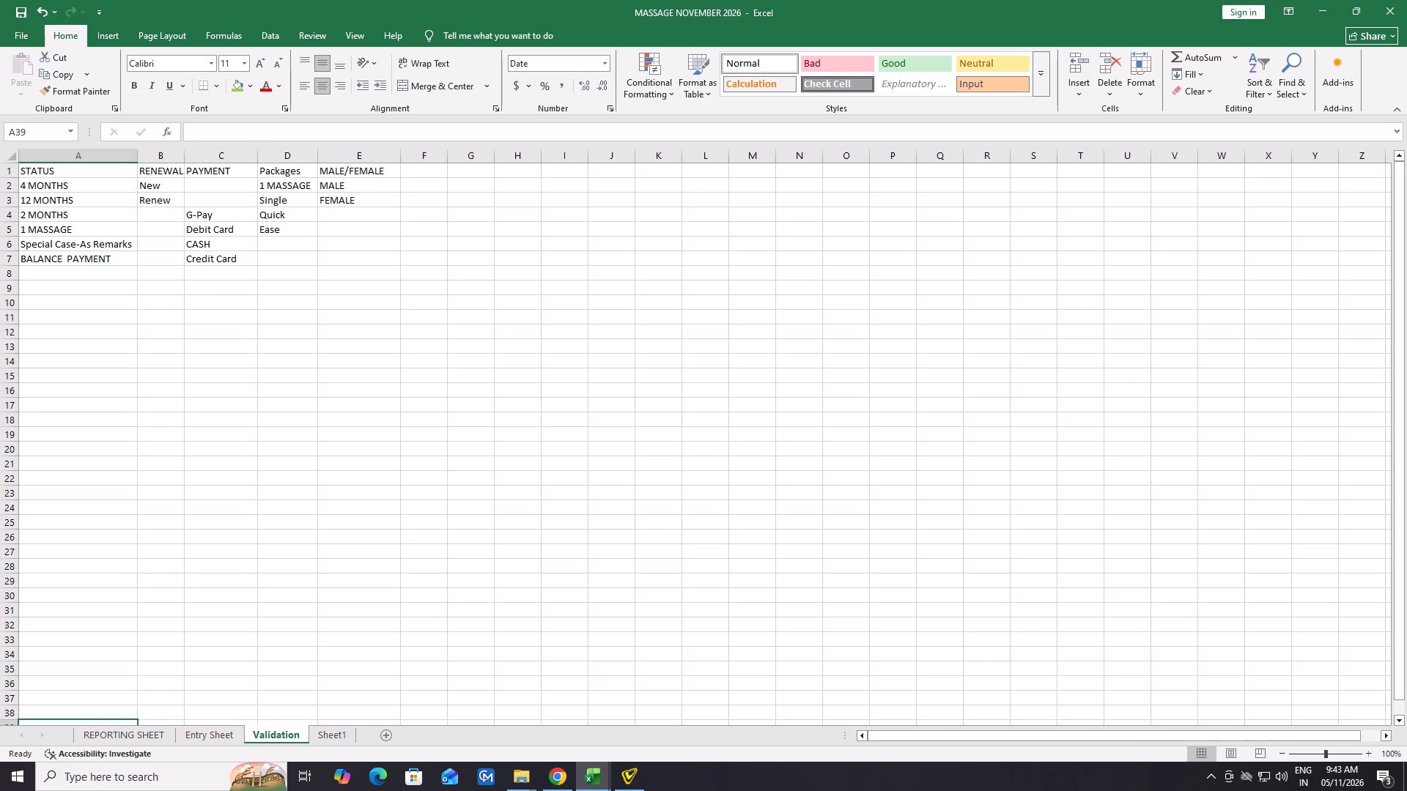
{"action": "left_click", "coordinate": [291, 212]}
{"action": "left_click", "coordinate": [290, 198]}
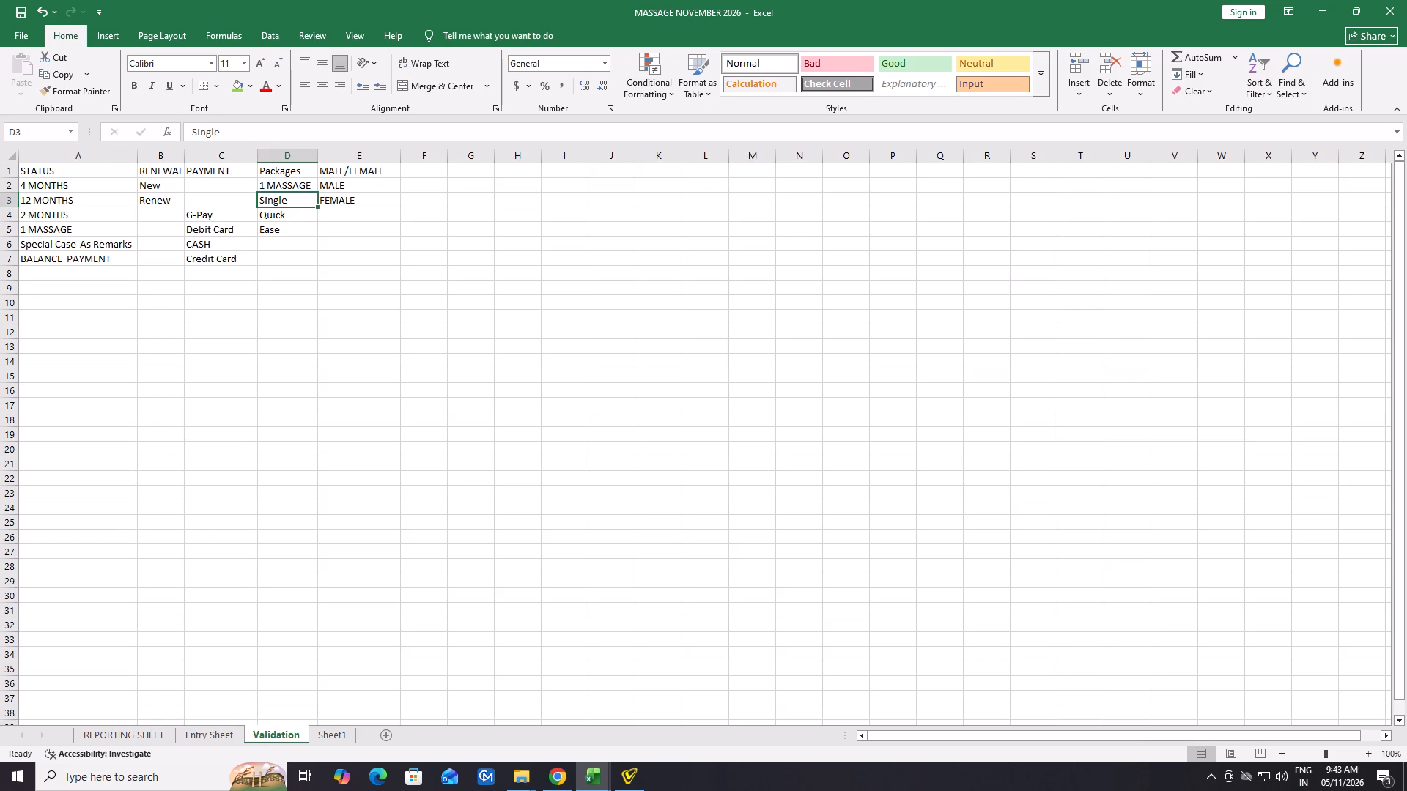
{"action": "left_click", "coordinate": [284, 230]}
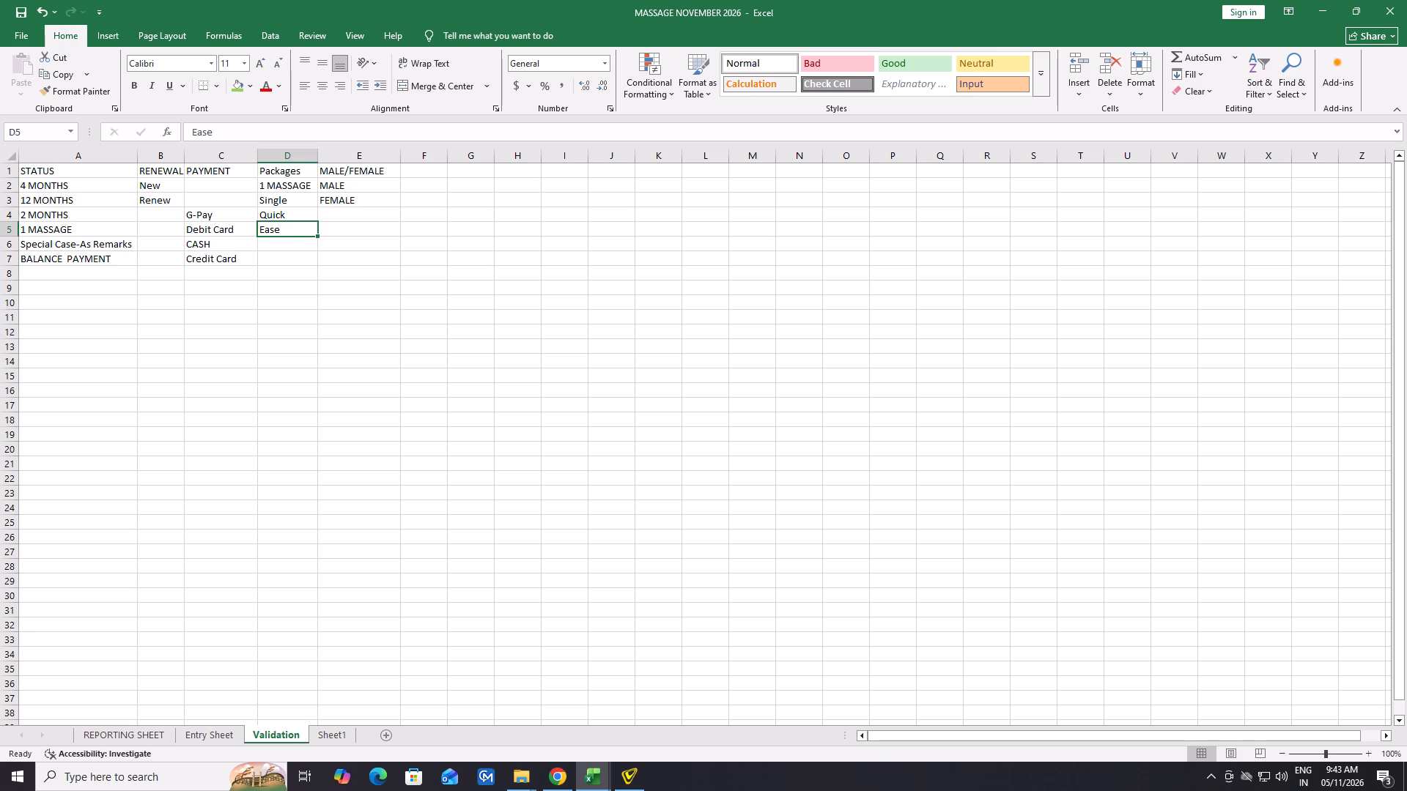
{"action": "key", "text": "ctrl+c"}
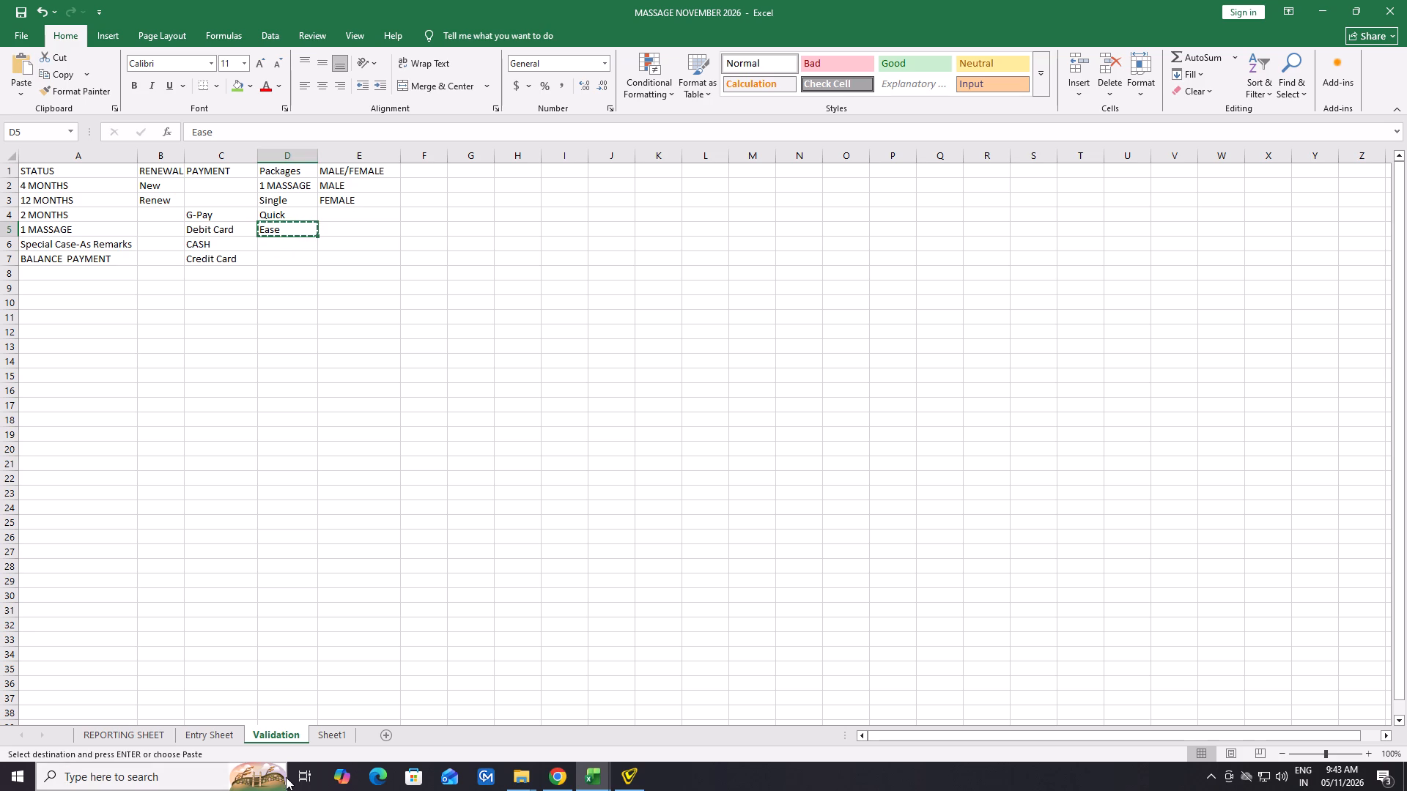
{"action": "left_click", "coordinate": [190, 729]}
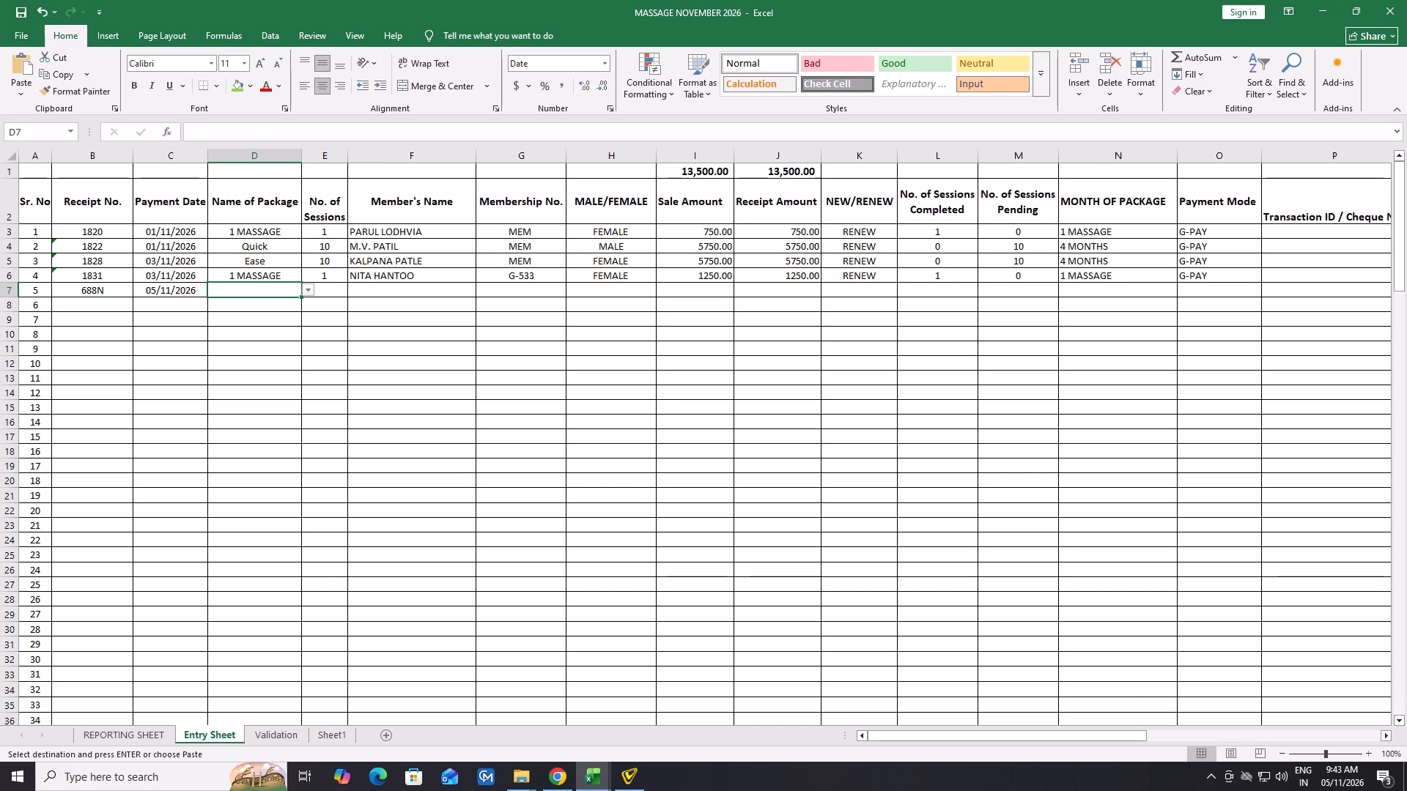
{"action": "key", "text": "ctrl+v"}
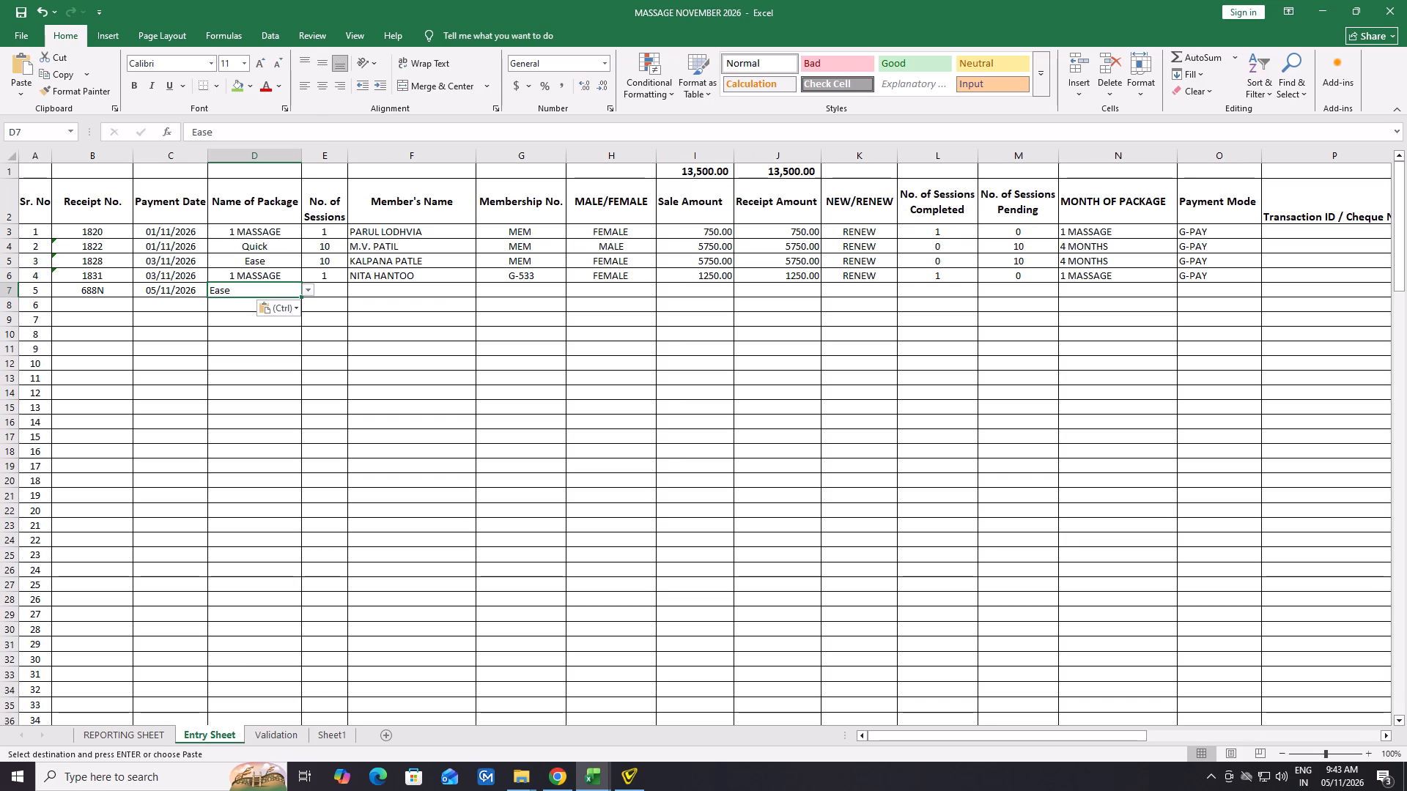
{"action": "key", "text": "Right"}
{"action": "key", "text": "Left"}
Copy the package name Ease and its 10 sessions from row 5 into row 7.
{"action": "left_click_drag", "start_coordinate": [270, 263], "coordinate": [336, 264]}
{"action": "key", "text": "ctrl+c"}
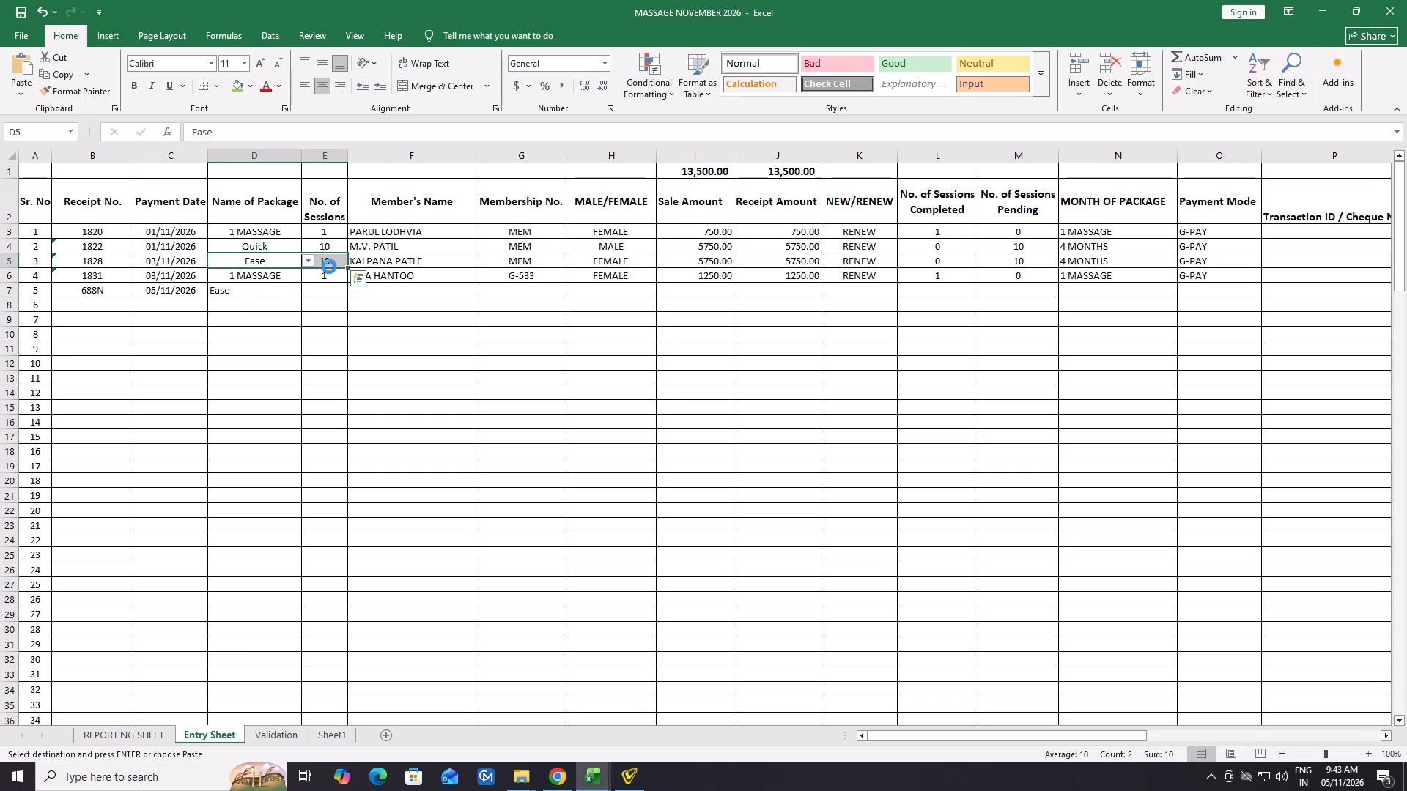
{"action": "left_click", "coordinate": [252, 291]}
{"action": "key", "text": "ctrl+v"}
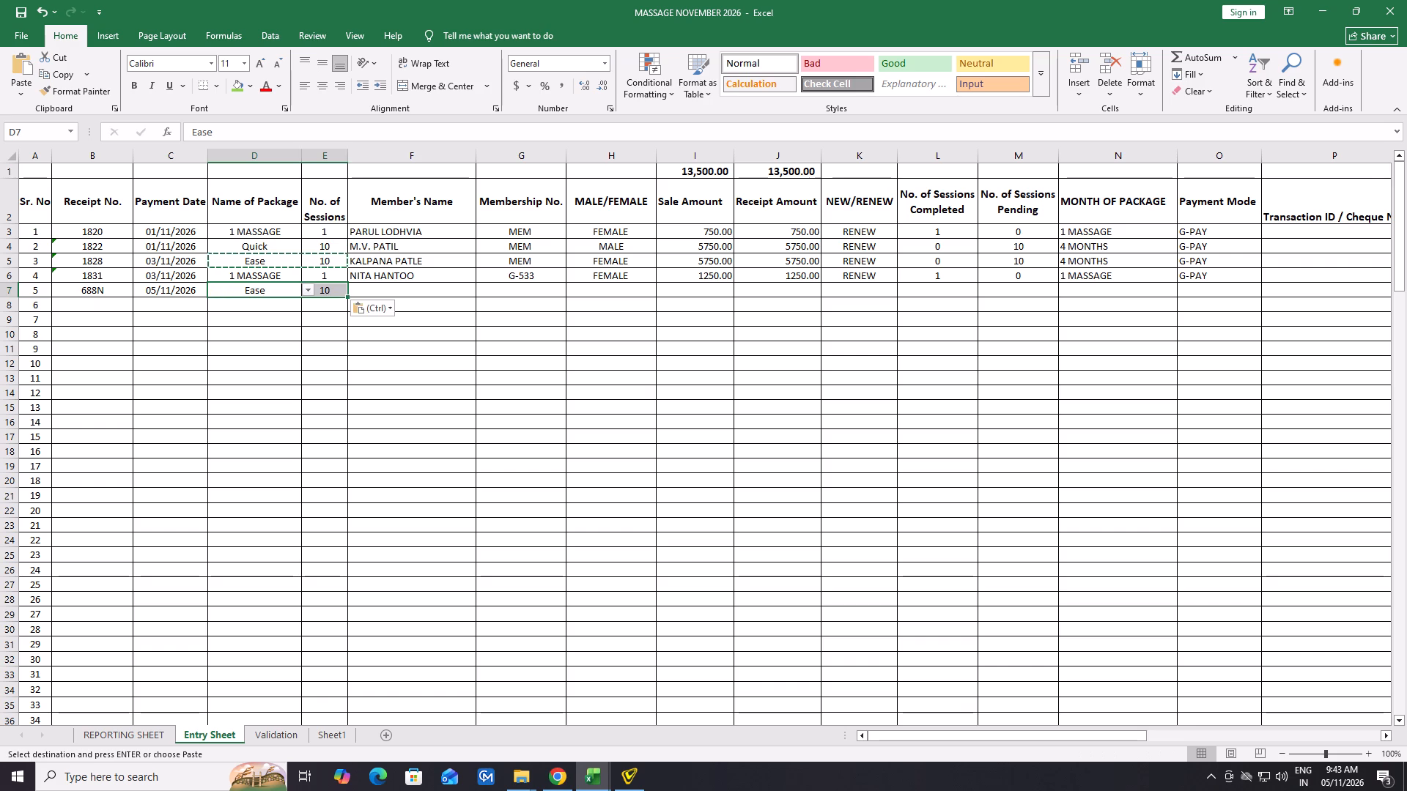
{"action": "key", "text": "Escape"}
Fill in row 7's member details with the member's name, membership MEM and gender MALE.
{"action": "left_click", "coordinate": [370, 296]}
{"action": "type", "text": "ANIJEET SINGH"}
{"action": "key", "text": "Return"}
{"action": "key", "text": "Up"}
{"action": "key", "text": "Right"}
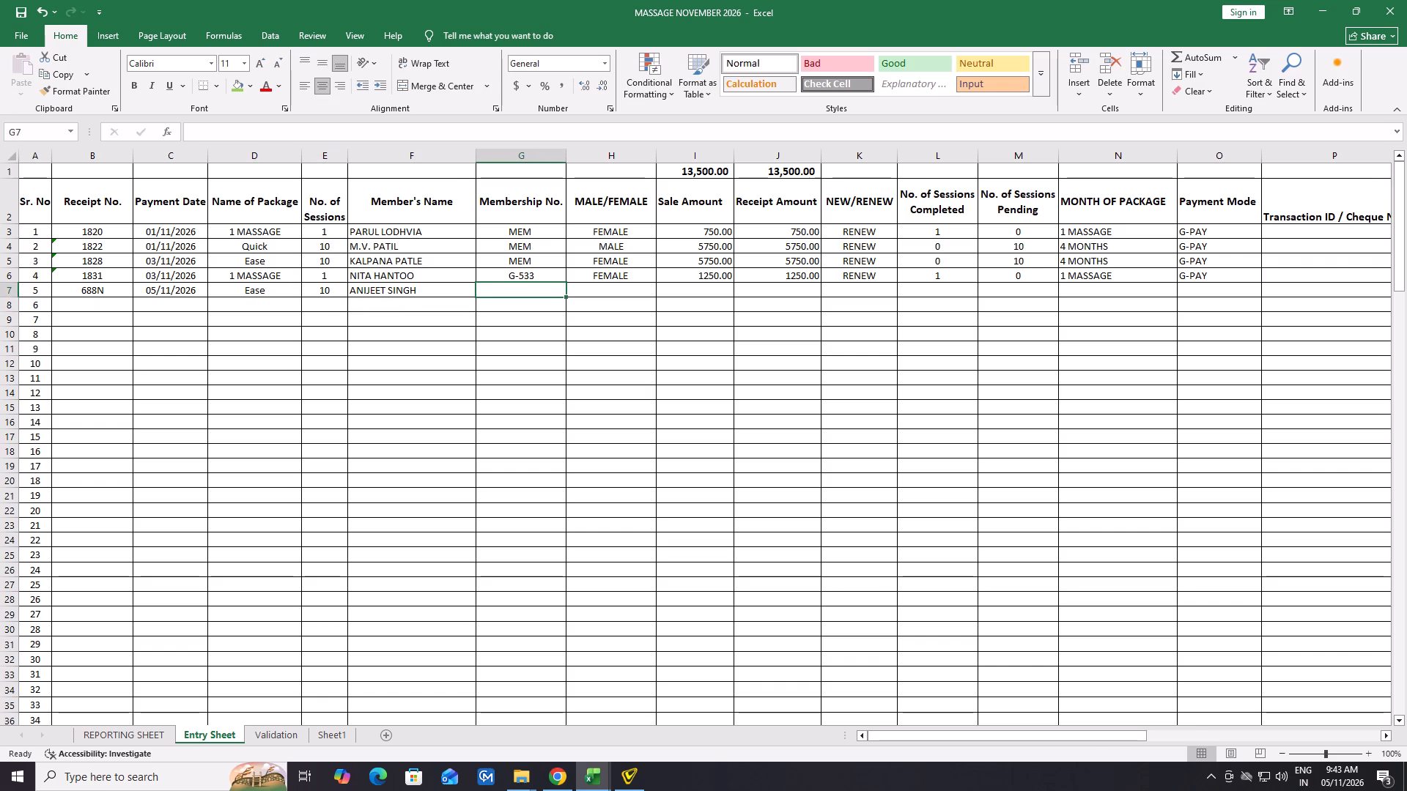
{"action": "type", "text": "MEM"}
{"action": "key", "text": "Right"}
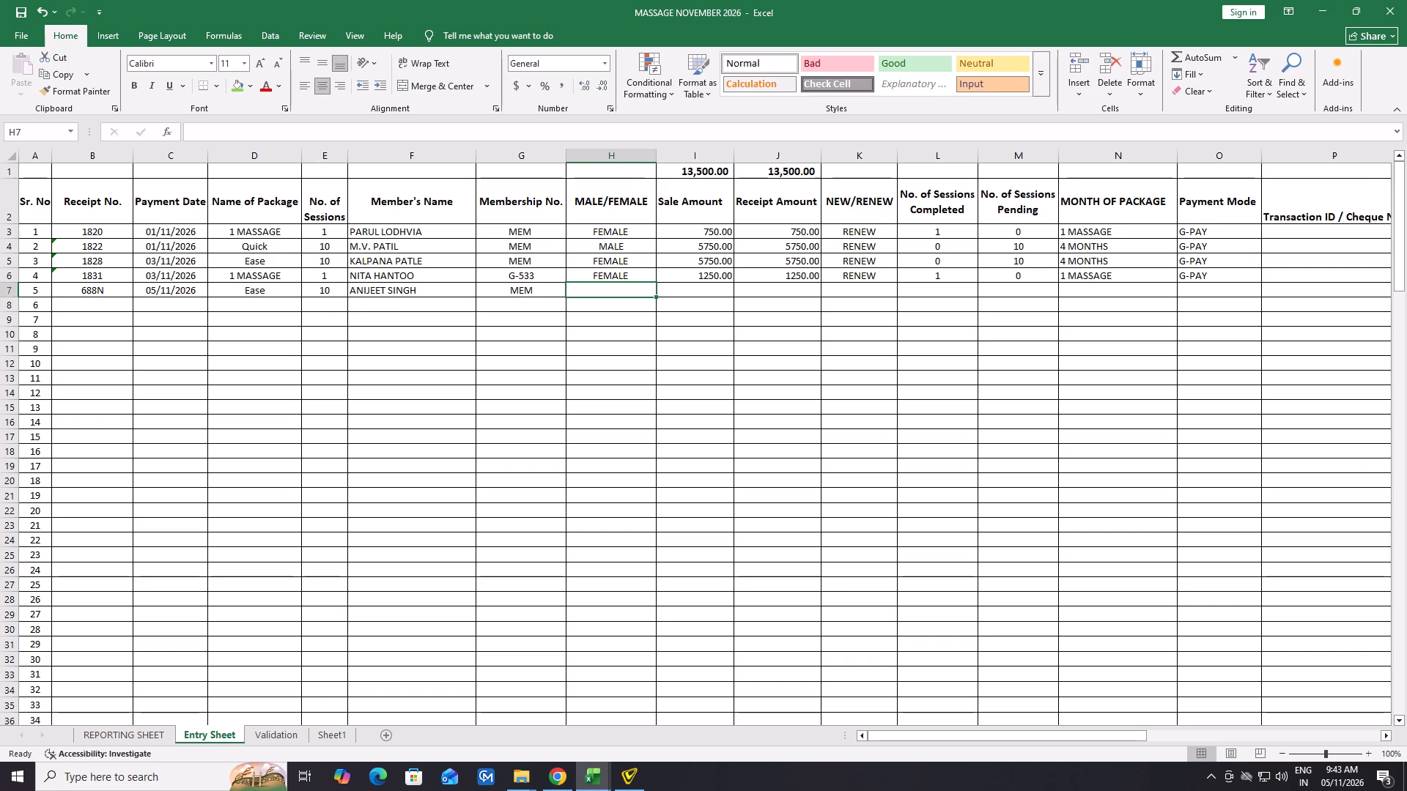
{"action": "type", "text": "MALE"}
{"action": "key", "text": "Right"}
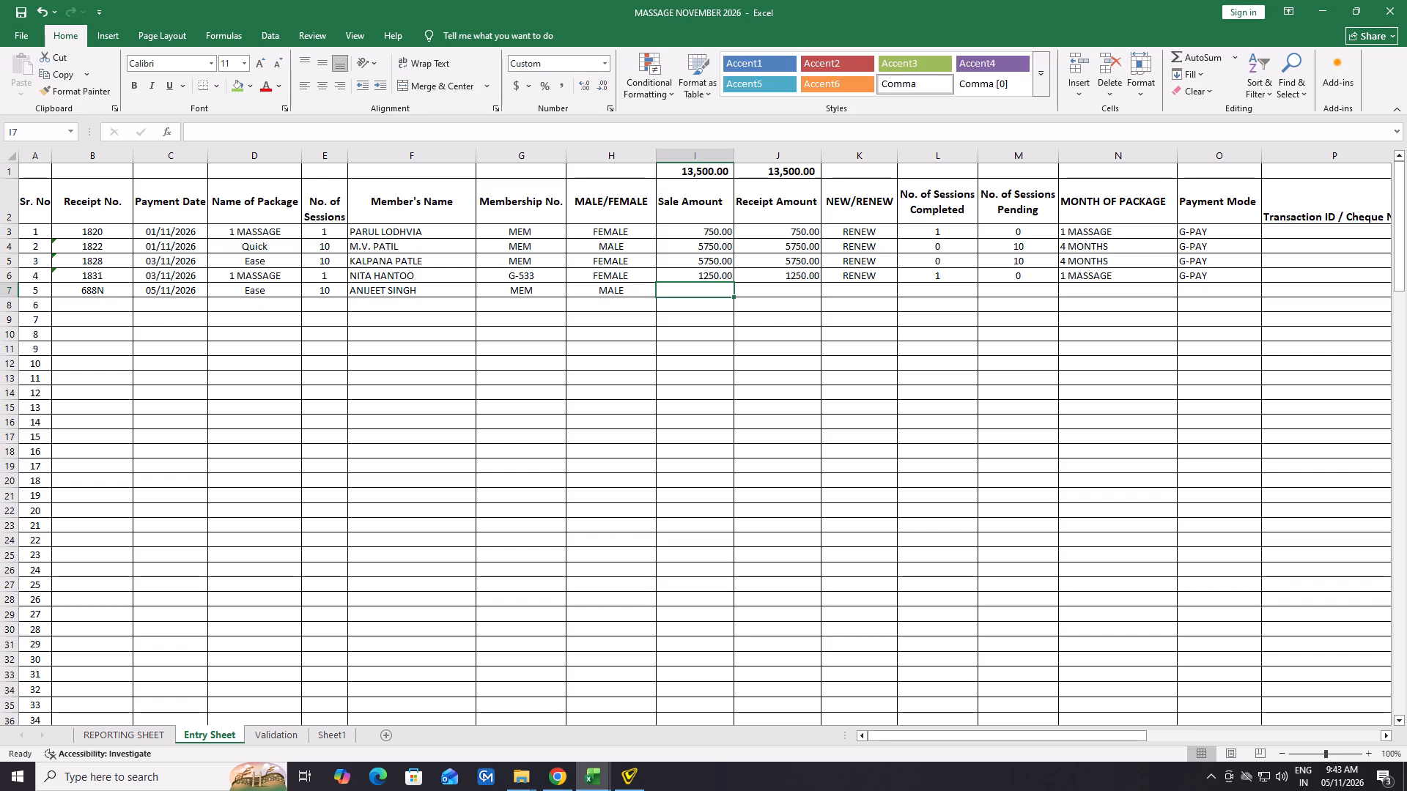
Enter 5750 as both sale amount and receipt amount in row 7, and fill RENEW down from the row above.
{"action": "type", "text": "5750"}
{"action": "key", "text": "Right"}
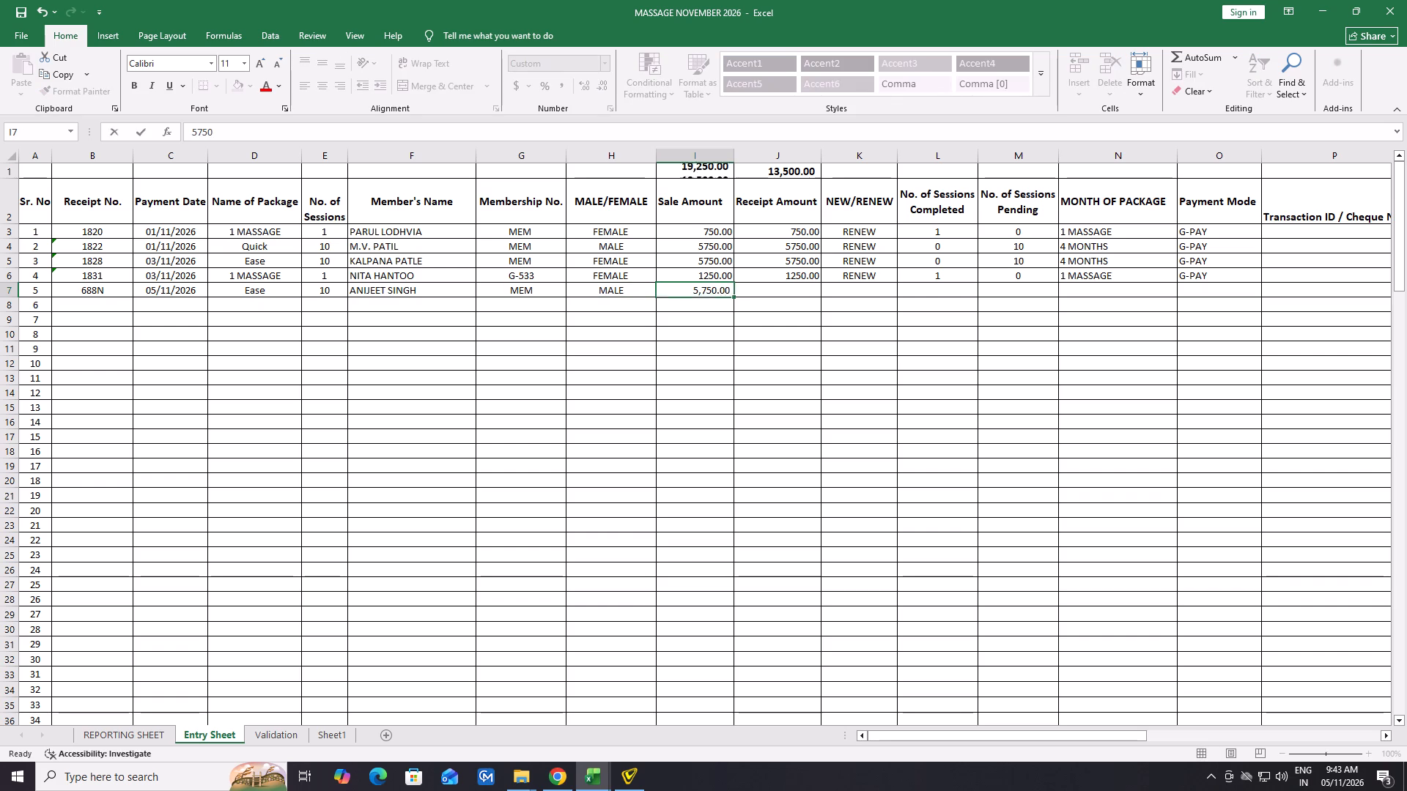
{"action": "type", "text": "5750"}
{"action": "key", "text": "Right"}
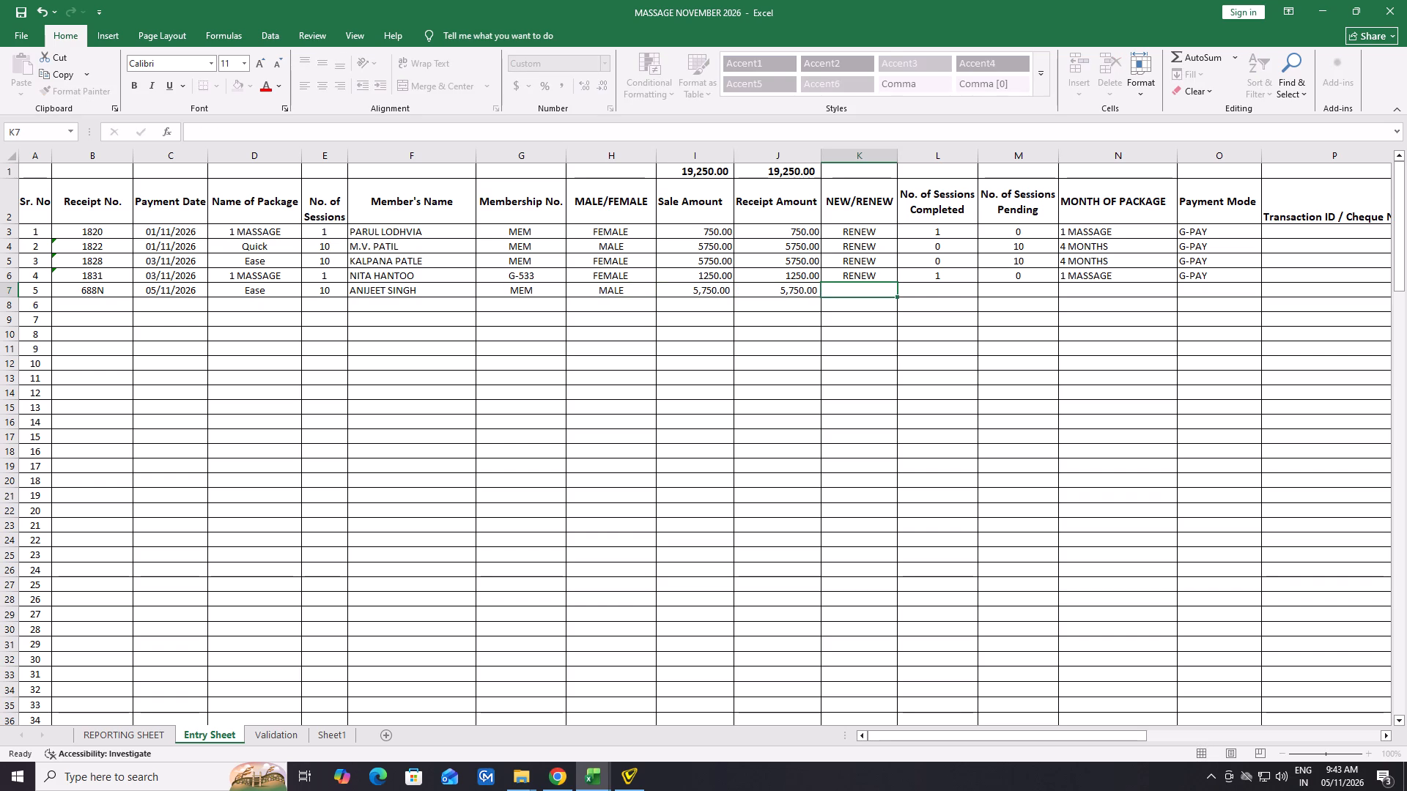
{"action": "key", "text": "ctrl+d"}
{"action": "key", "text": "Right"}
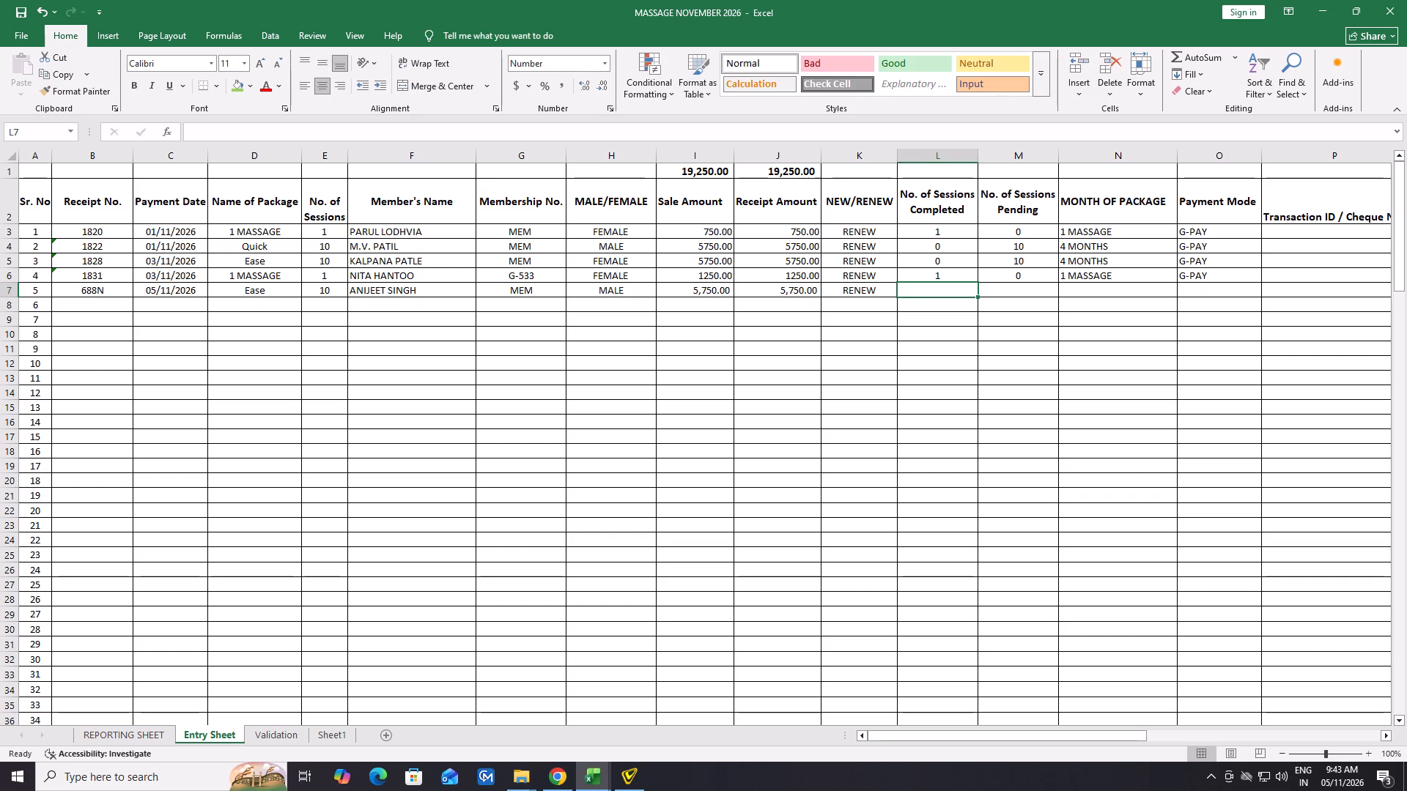
Enter 1 session completed and 9 sessions pending in row 7 of the Entry Sheet.
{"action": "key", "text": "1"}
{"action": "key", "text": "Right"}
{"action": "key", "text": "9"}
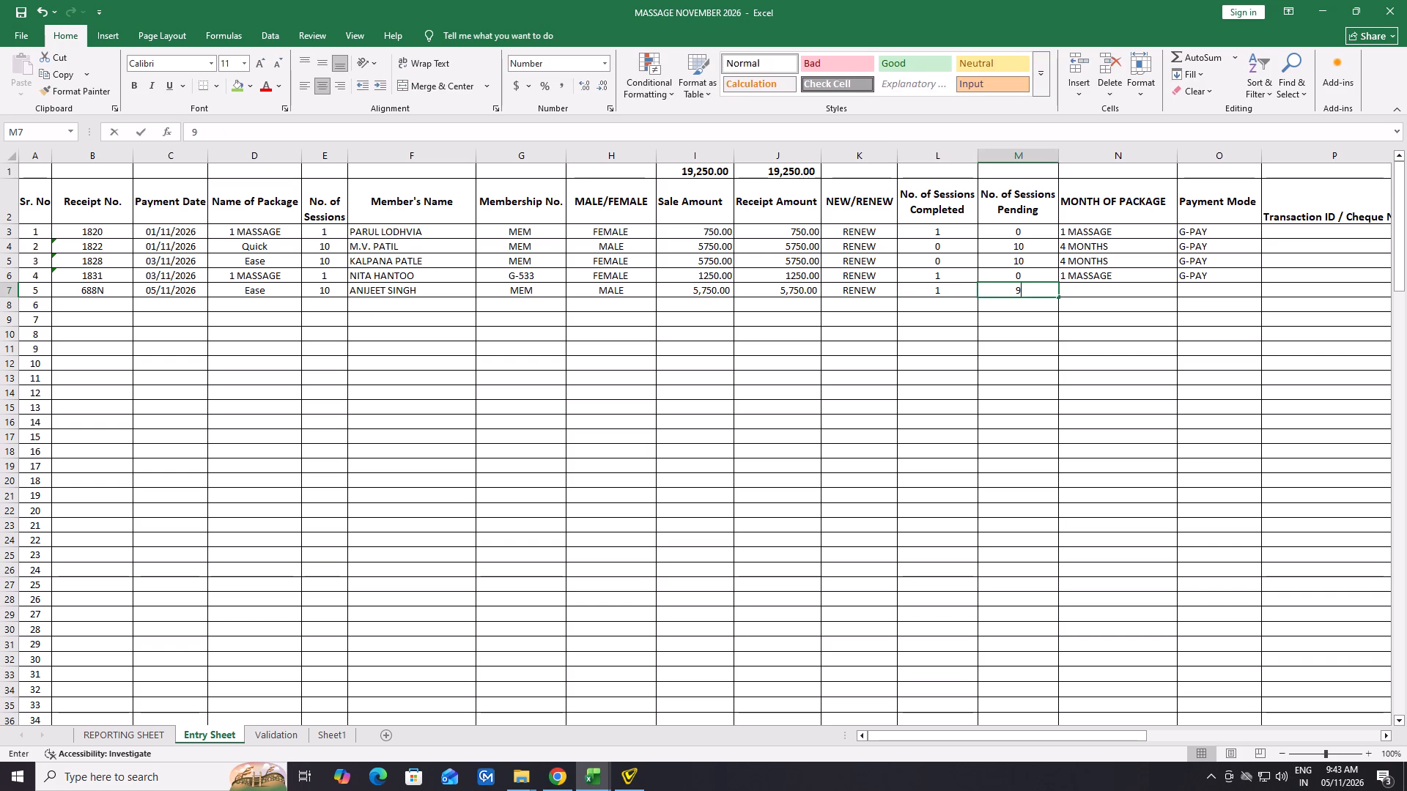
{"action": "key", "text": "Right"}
Copy the package duration 4 MONTHS from row 5 into row 7's MONTH OF PACKAGE cell.
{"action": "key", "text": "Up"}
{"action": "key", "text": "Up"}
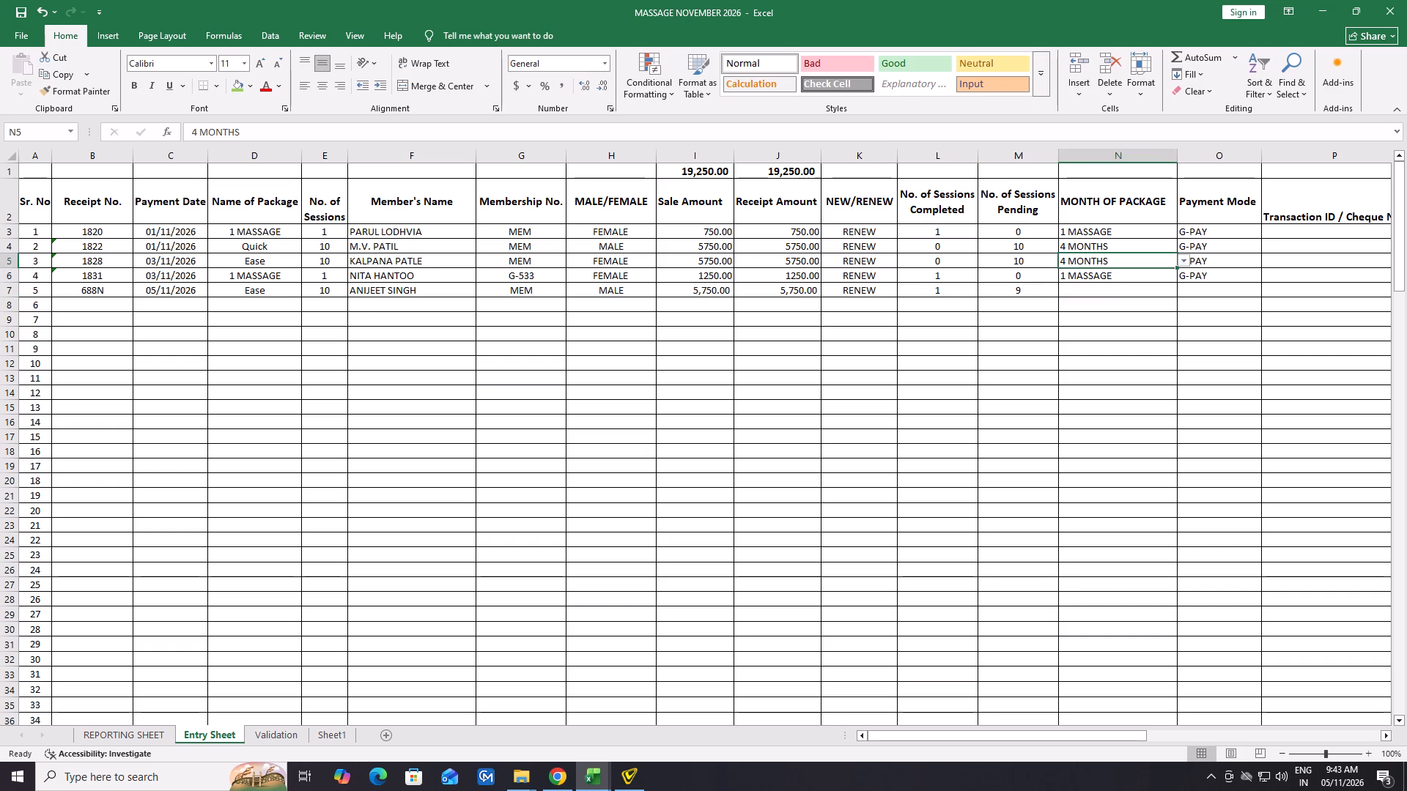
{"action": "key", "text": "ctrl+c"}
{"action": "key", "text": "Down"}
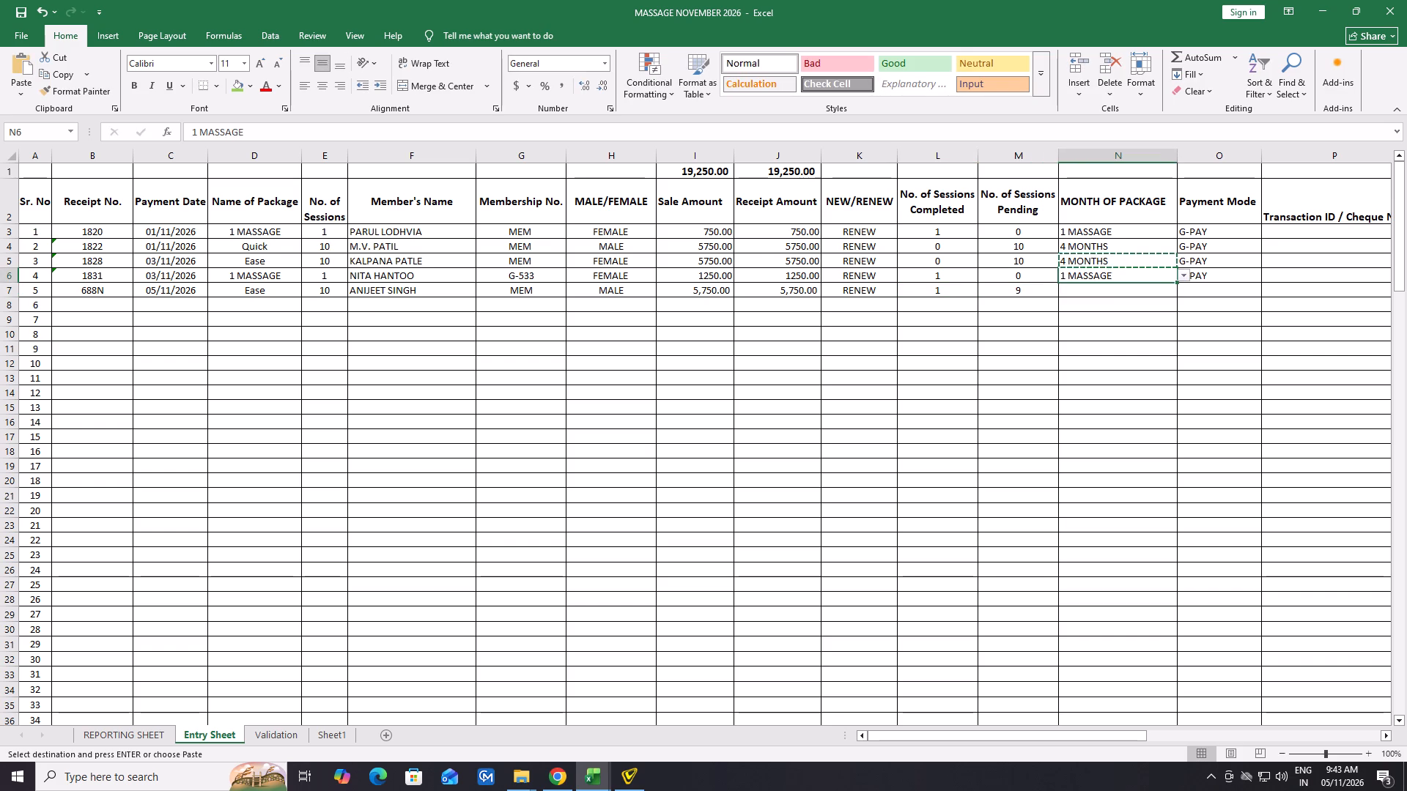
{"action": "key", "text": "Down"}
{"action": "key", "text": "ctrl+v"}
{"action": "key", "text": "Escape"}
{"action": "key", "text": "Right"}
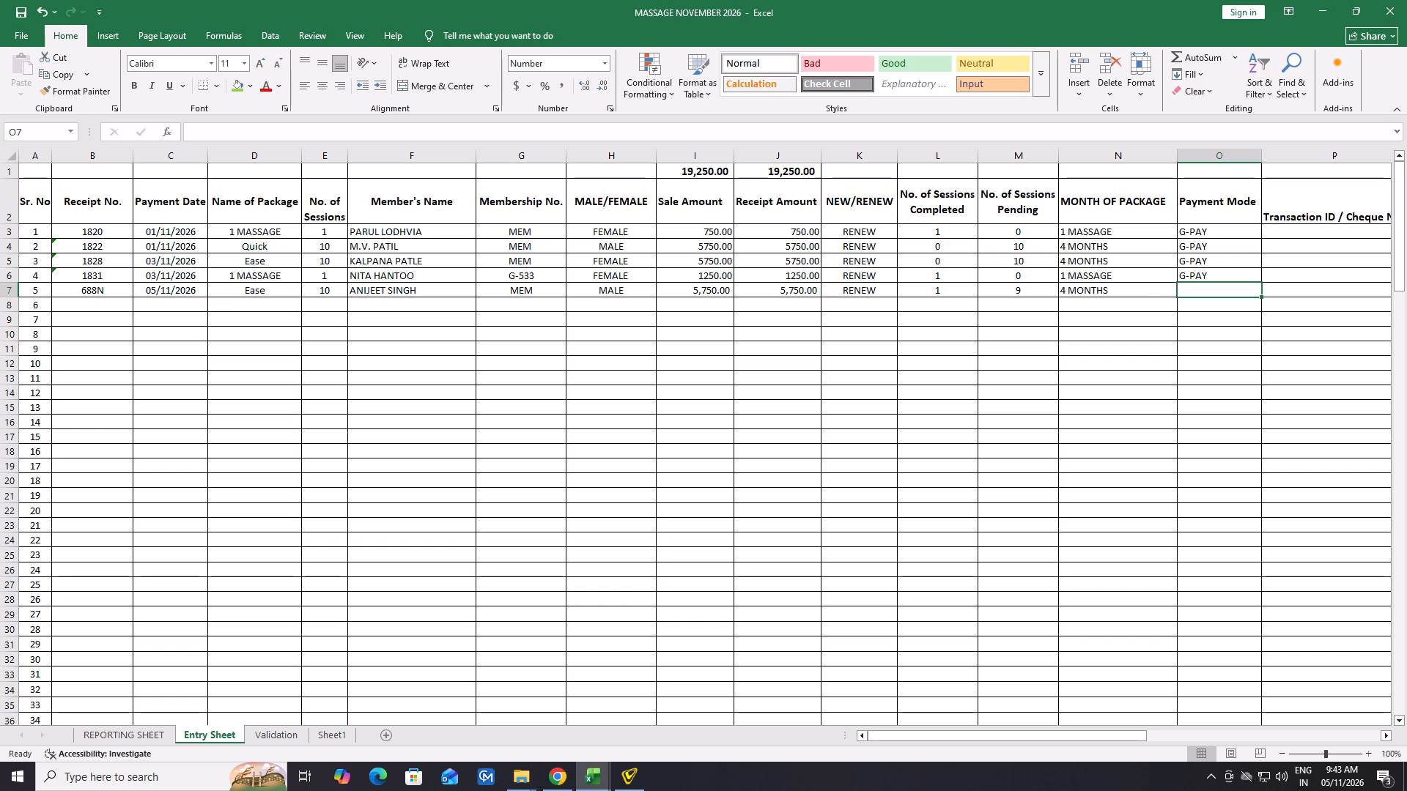
Enter the remark "KFF PAYMENT DONE BY DEBIT CARD OF 4 MOTH MASSAGE" in row 7's Remarks cell.
{"action": "left_click", "coordinate": [1109, 248]}
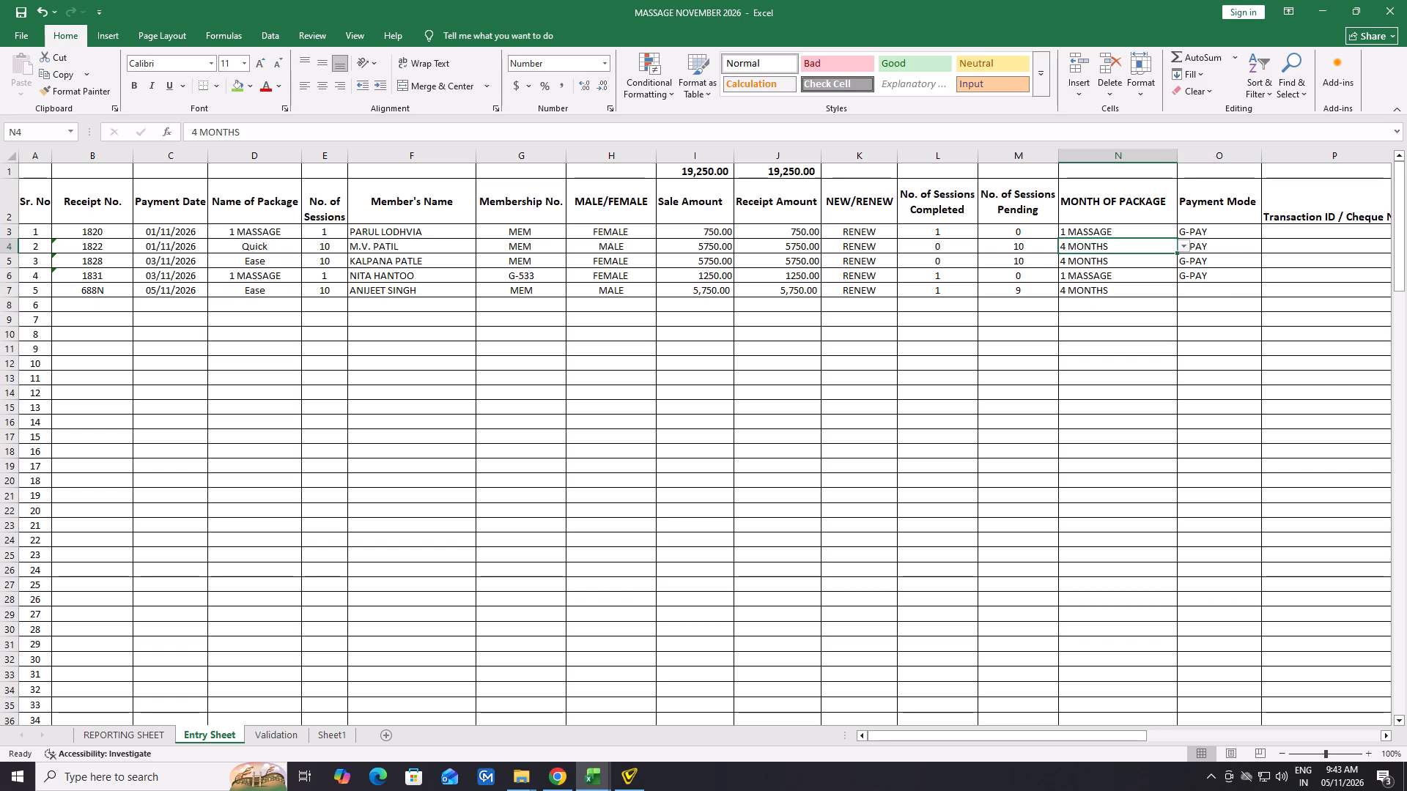
{"action": "key", "text": "Right"}
{"action": "key", "text": "Right"}
{"action": "key", "text": "Down"}
{"action": "key", "text": "Down"}
{"action": "key", "text": "Right"}
{"action": "key", "text": "Down"}
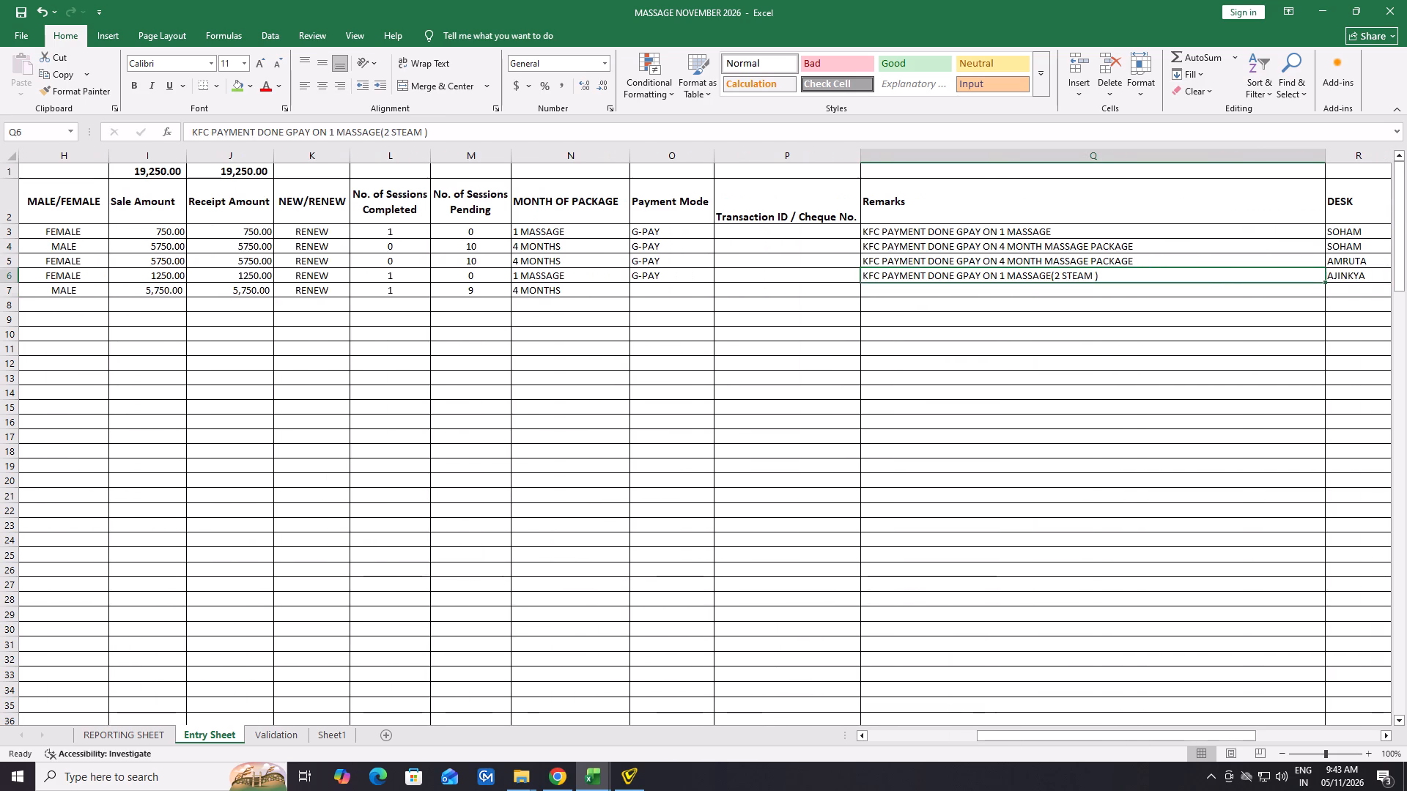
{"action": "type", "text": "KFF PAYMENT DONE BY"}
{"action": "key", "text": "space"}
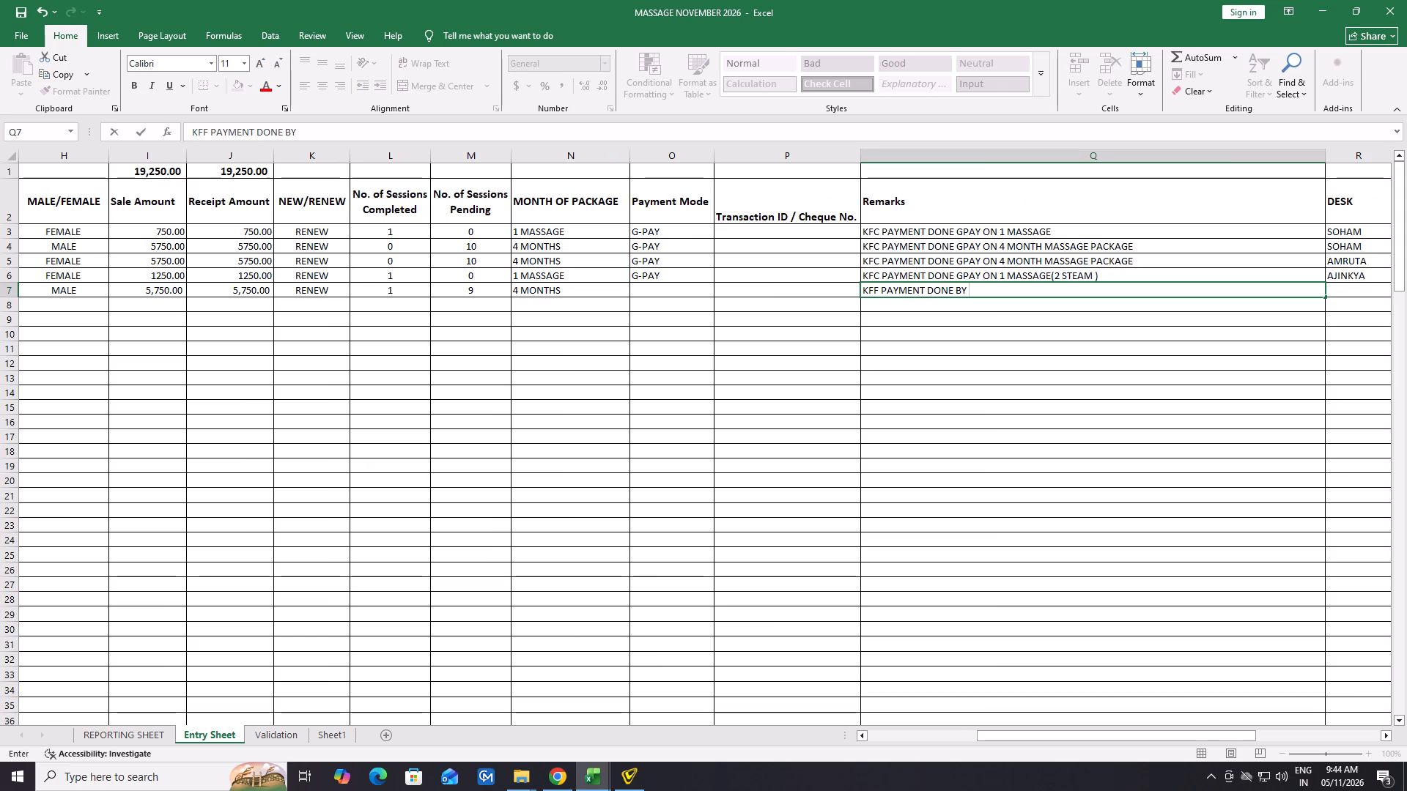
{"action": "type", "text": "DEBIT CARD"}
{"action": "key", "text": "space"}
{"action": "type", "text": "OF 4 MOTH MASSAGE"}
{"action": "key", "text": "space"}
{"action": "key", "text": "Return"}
Enter DEBIT CARD as row 7's payment mode and save the workbook.
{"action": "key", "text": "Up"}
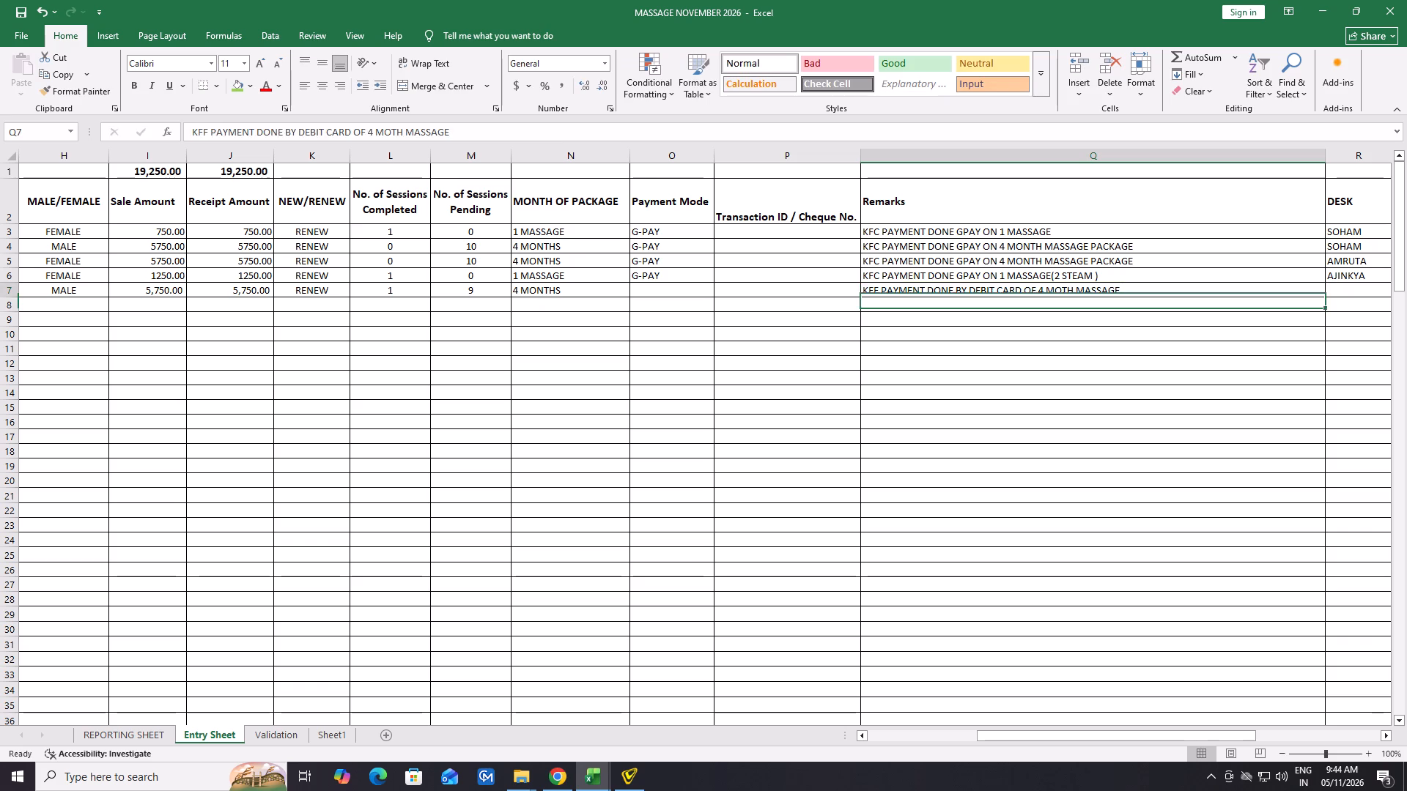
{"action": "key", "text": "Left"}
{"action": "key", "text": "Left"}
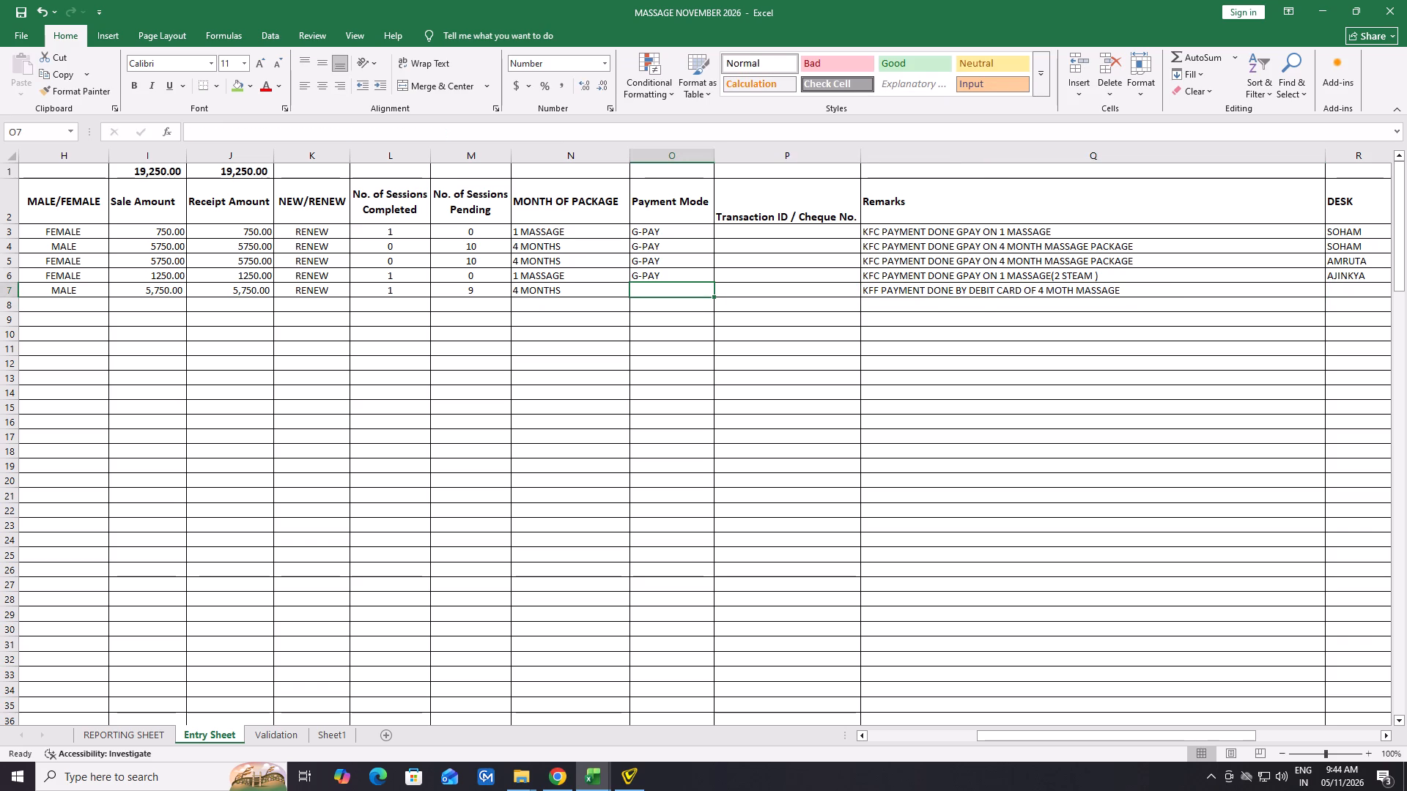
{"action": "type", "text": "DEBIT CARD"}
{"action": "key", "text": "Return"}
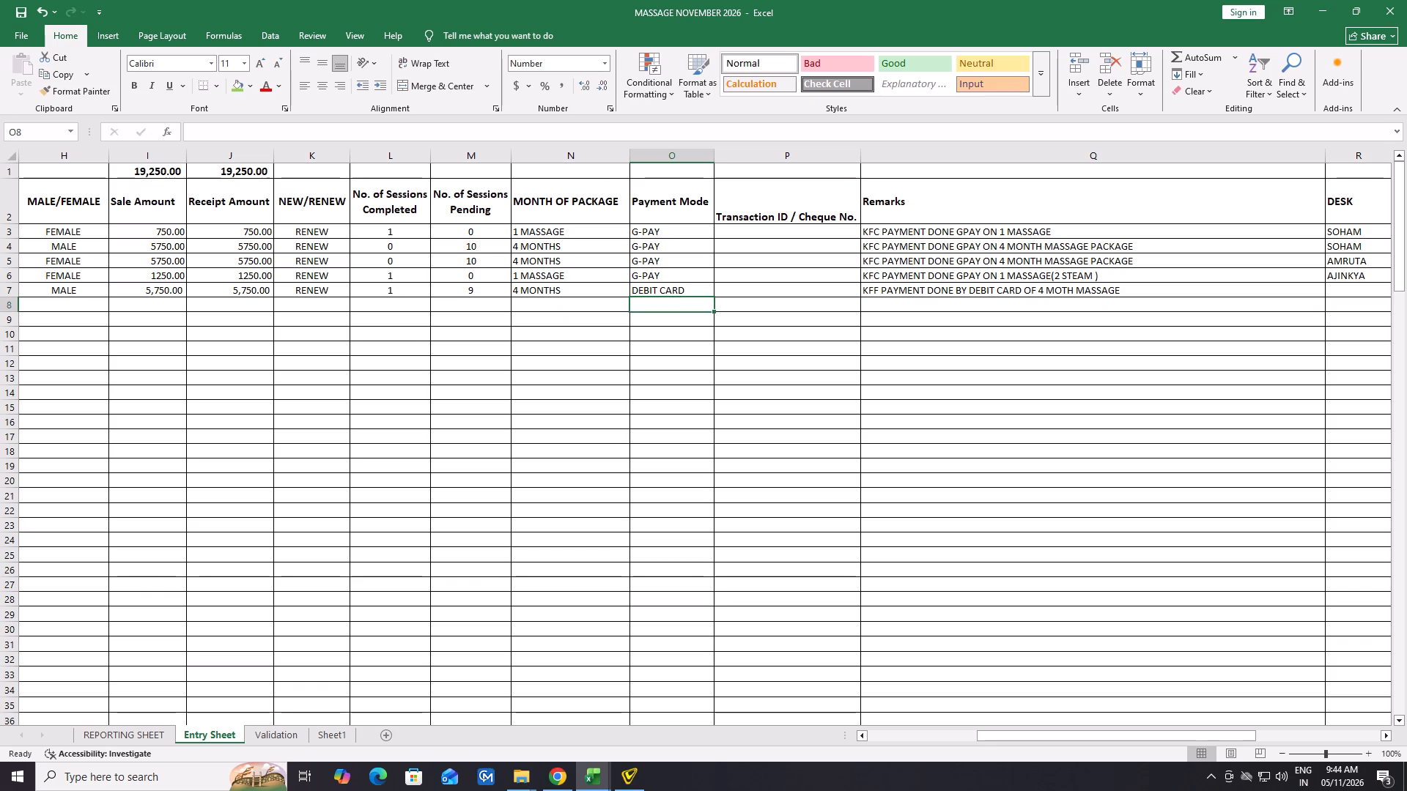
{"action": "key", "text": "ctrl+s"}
Copy the DESK entry from row 5 into row 7 and save the workbook.
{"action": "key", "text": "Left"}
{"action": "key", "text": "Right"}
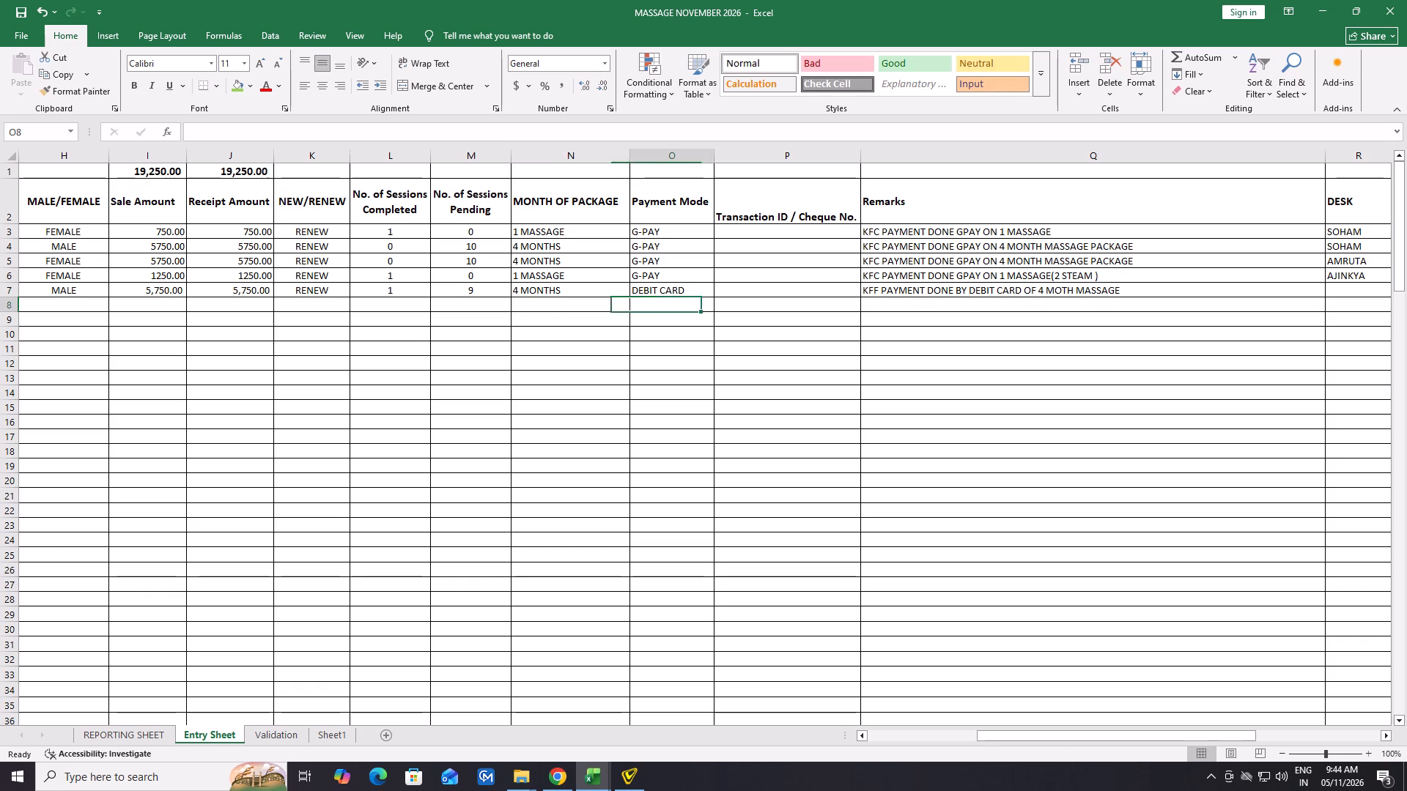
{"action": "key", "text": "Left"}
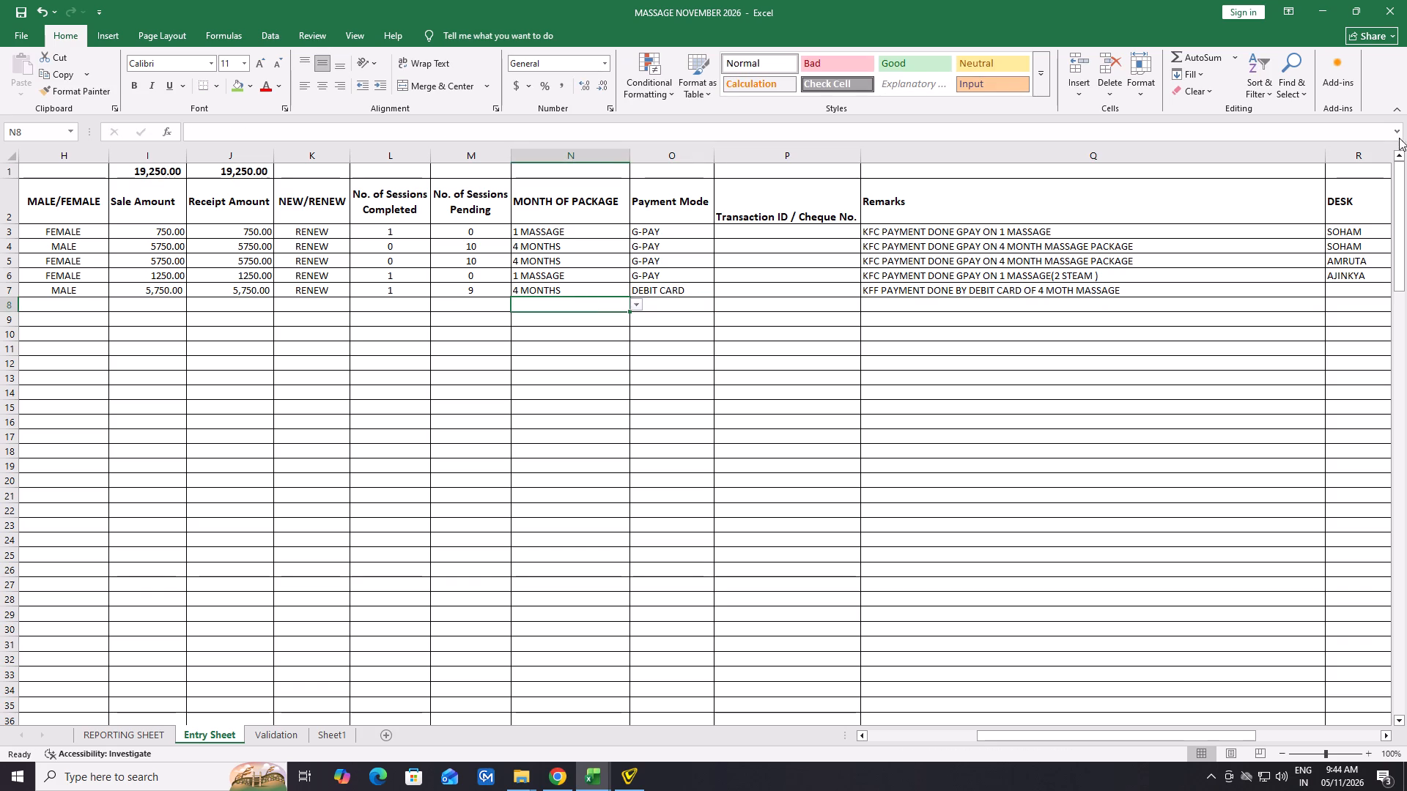
{"action": "left_click", "coordinate": [1362, 267]}
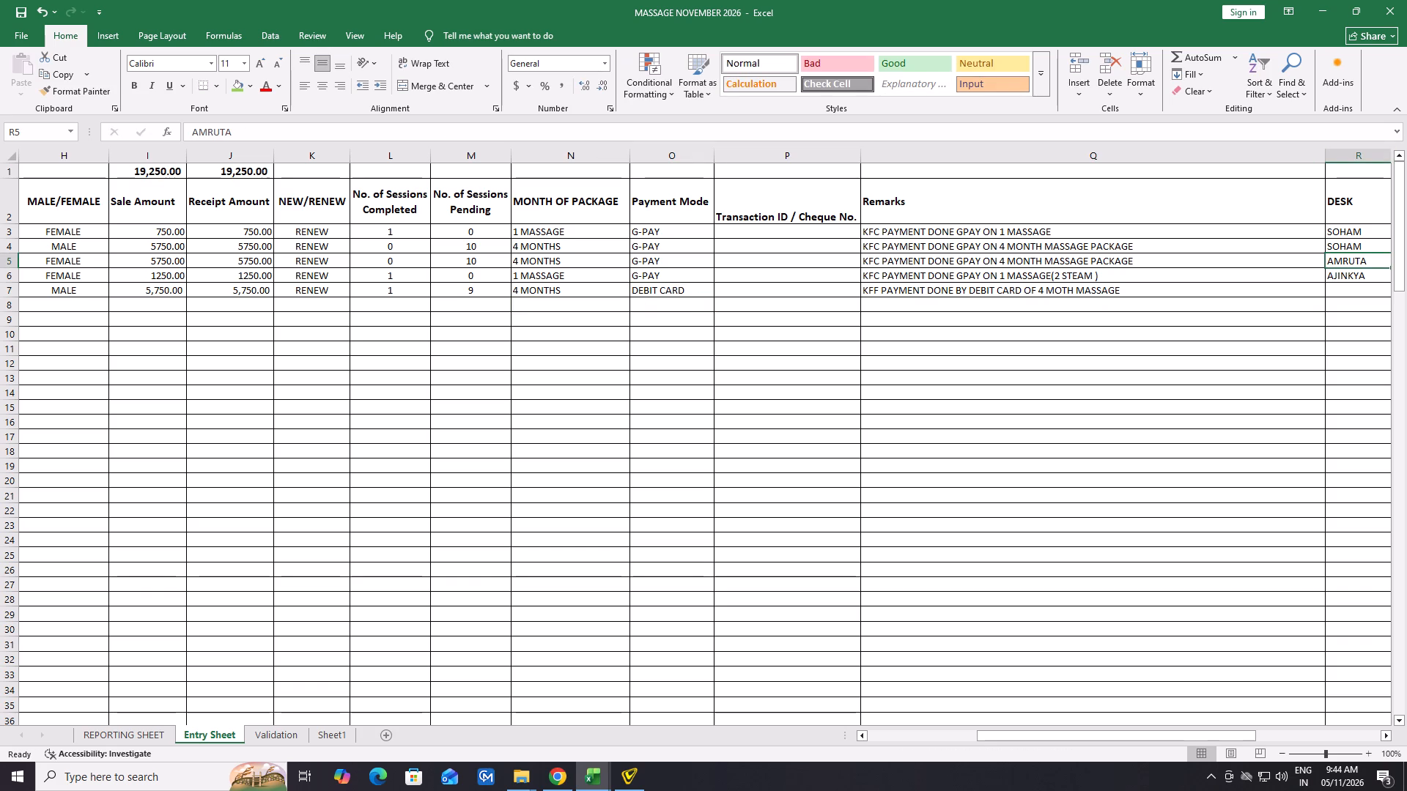
{"action": "key", "text": "ctrl+c"}
{"action": "left_click", "coordinate": [1354, 288]}
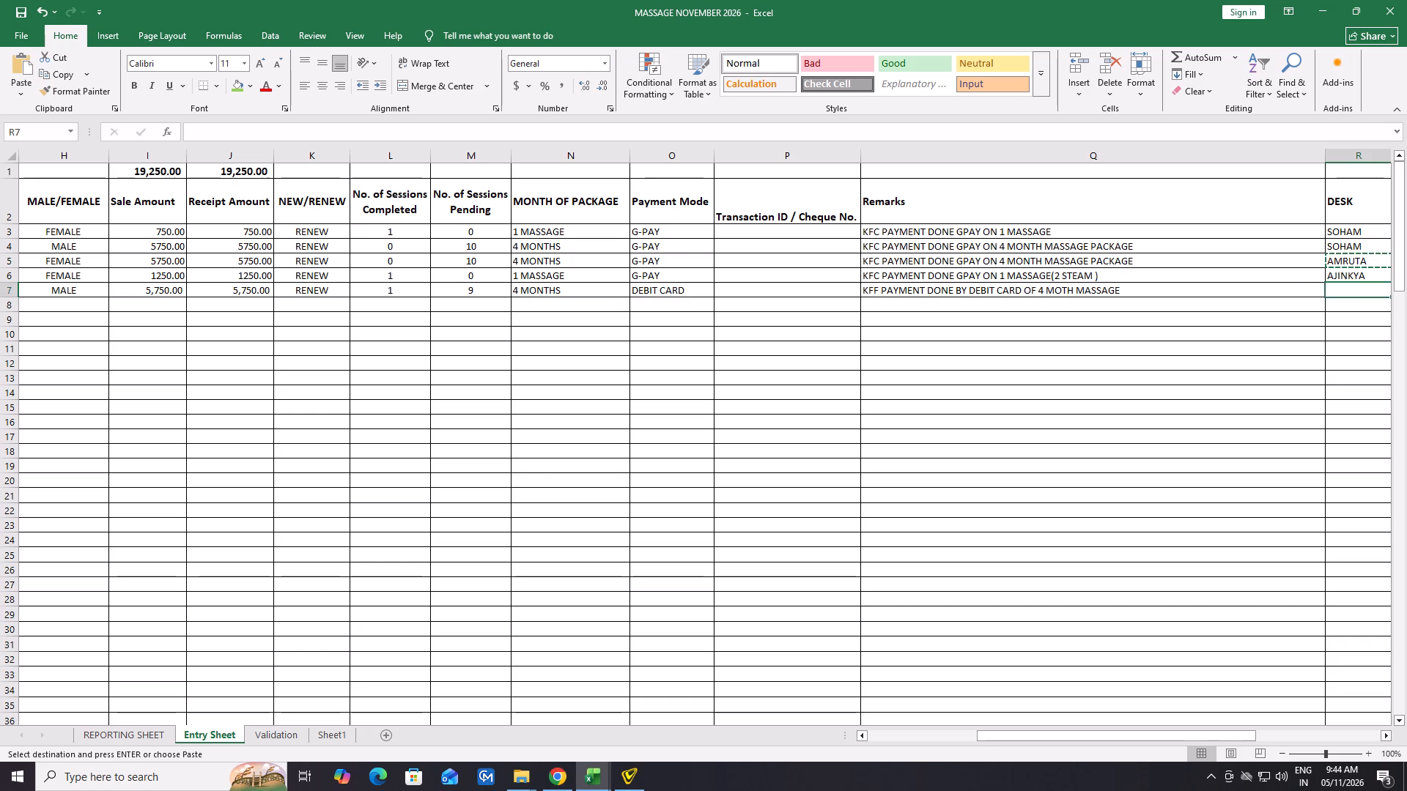
{"action": "key", "text": "ctrl+v"}
{"action": "key", "text": "Escape"}
{"action": "key", "text": "Home"}
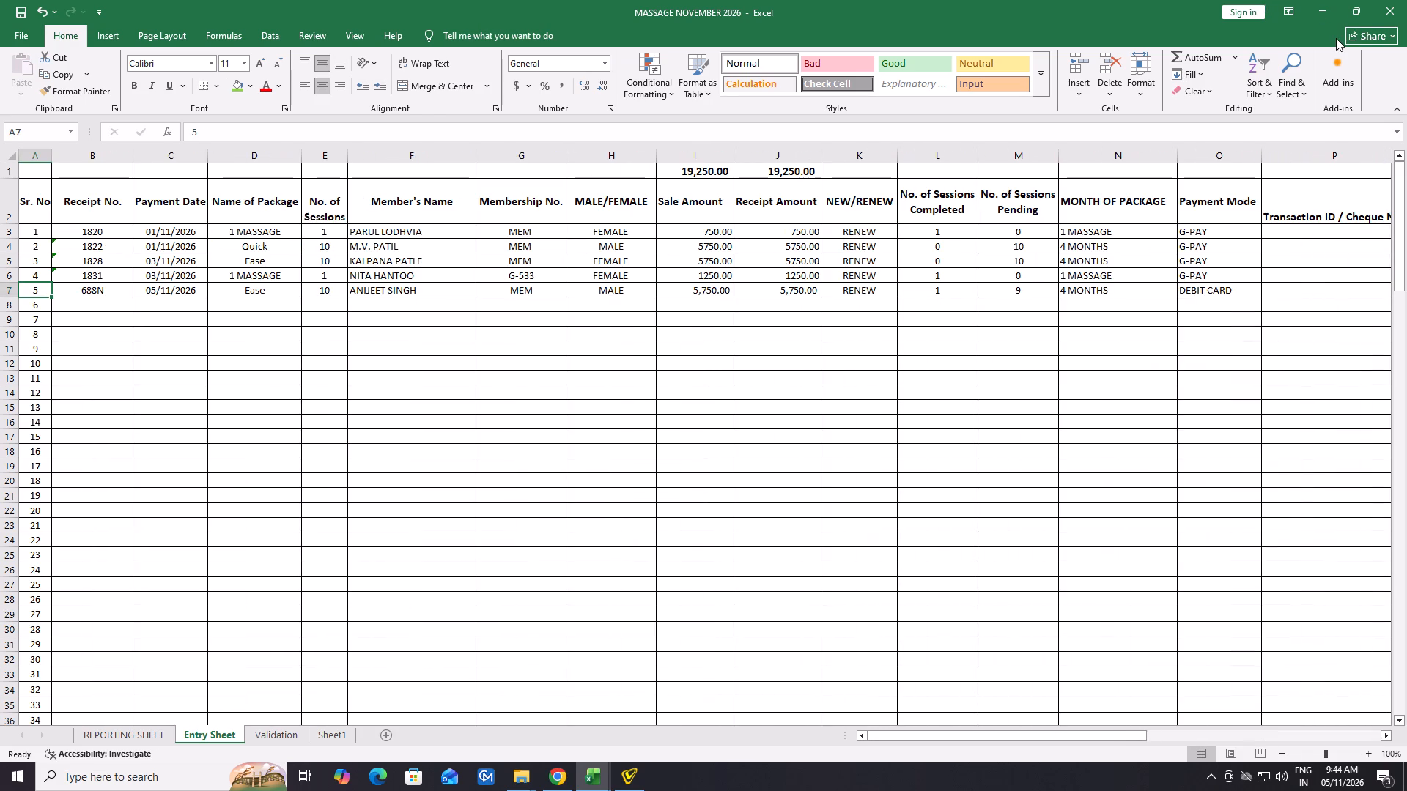
{"action": "key", "text": "ctrl+s"}
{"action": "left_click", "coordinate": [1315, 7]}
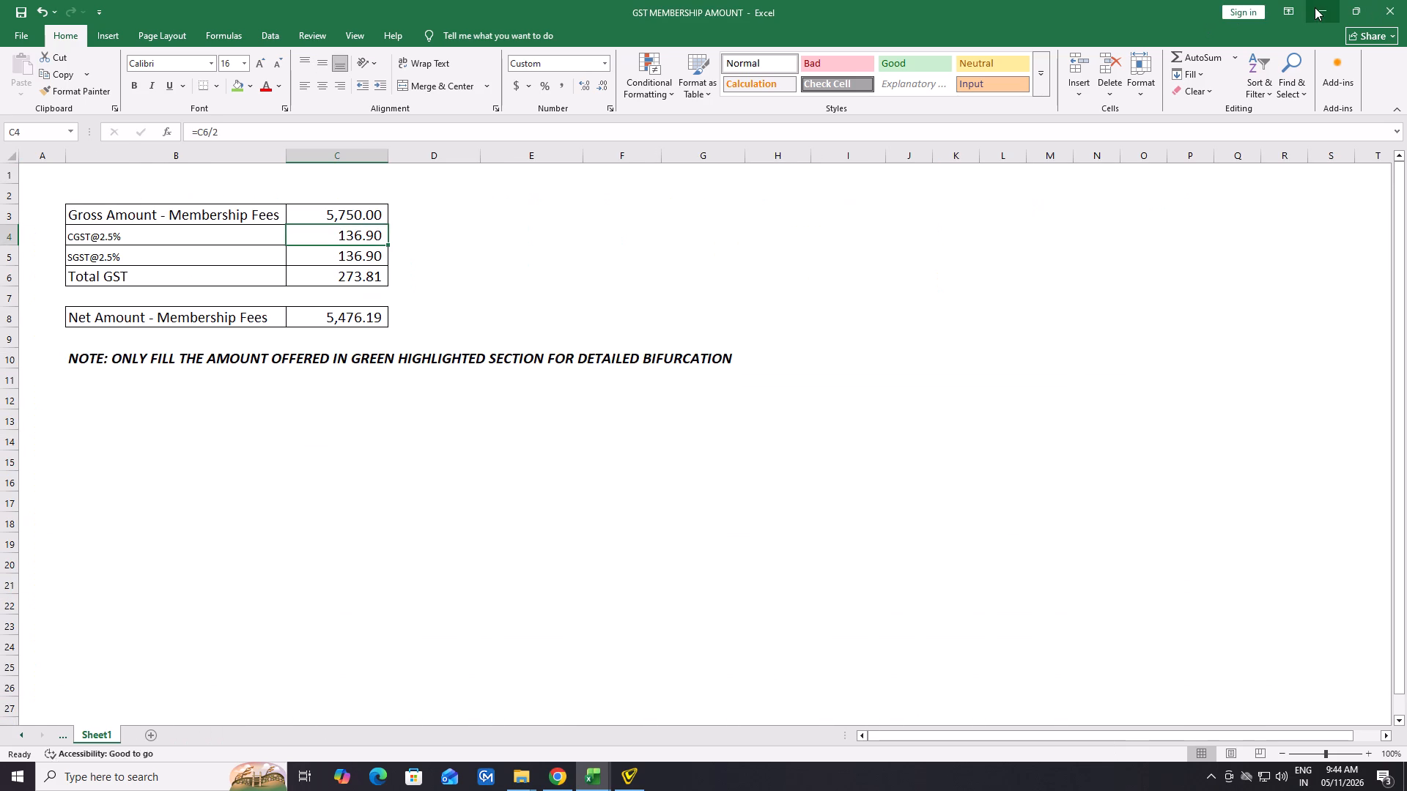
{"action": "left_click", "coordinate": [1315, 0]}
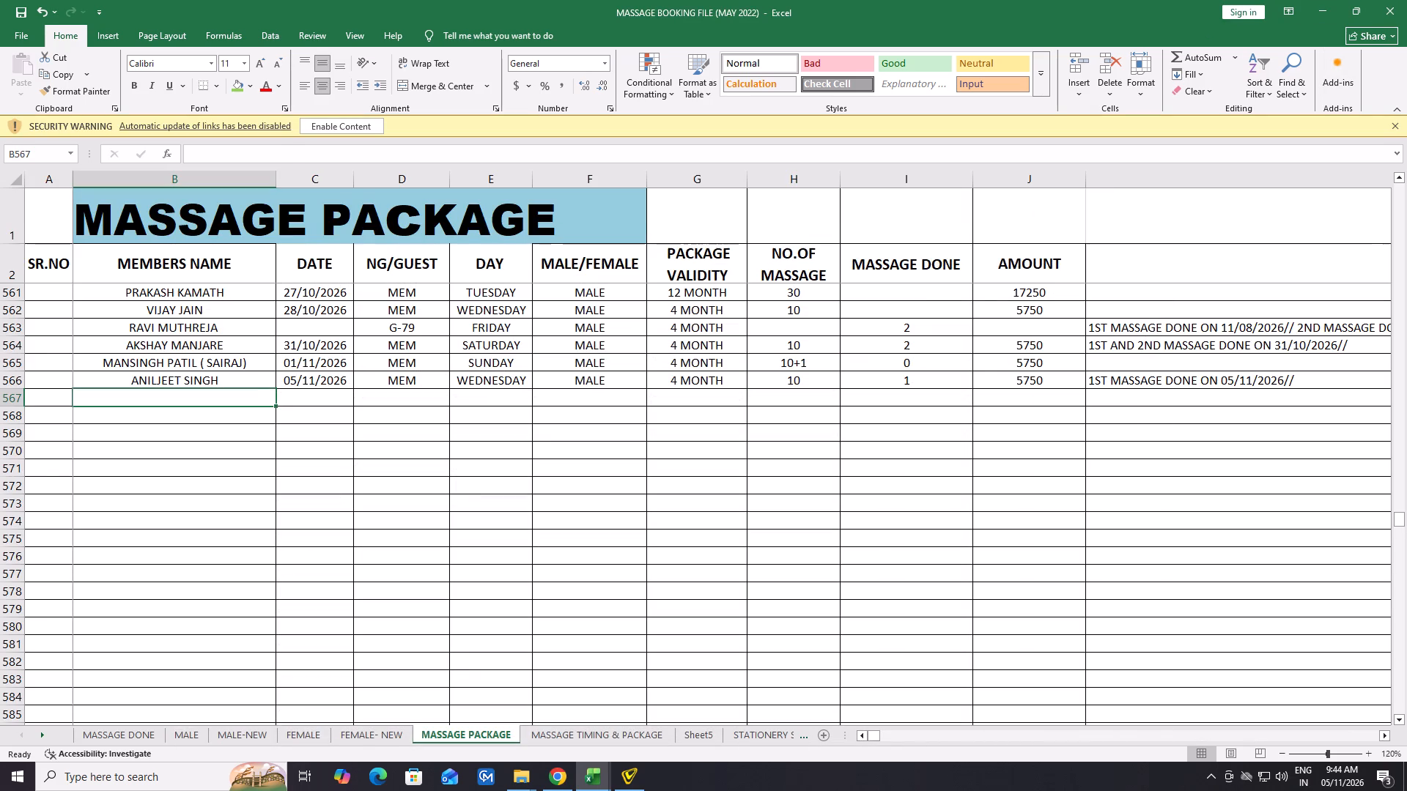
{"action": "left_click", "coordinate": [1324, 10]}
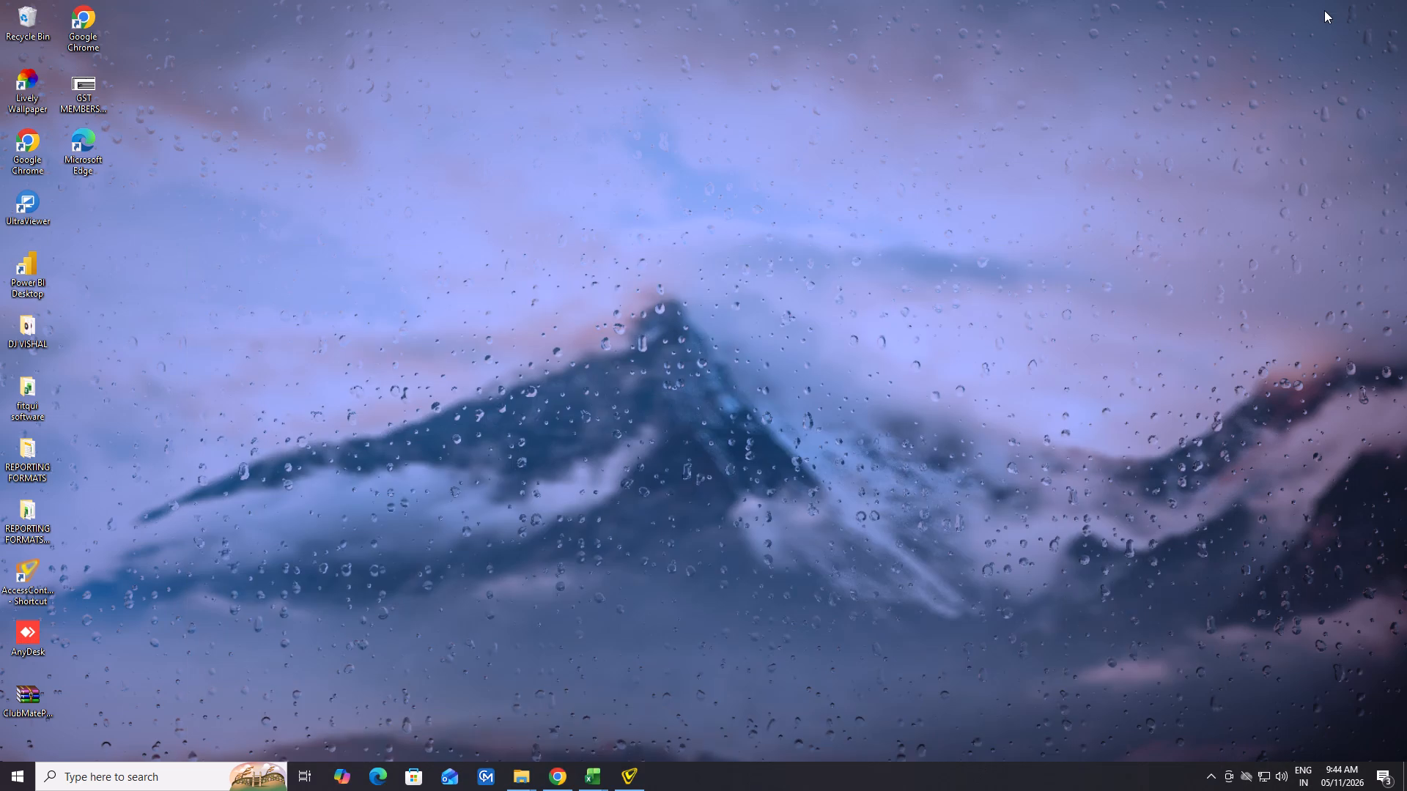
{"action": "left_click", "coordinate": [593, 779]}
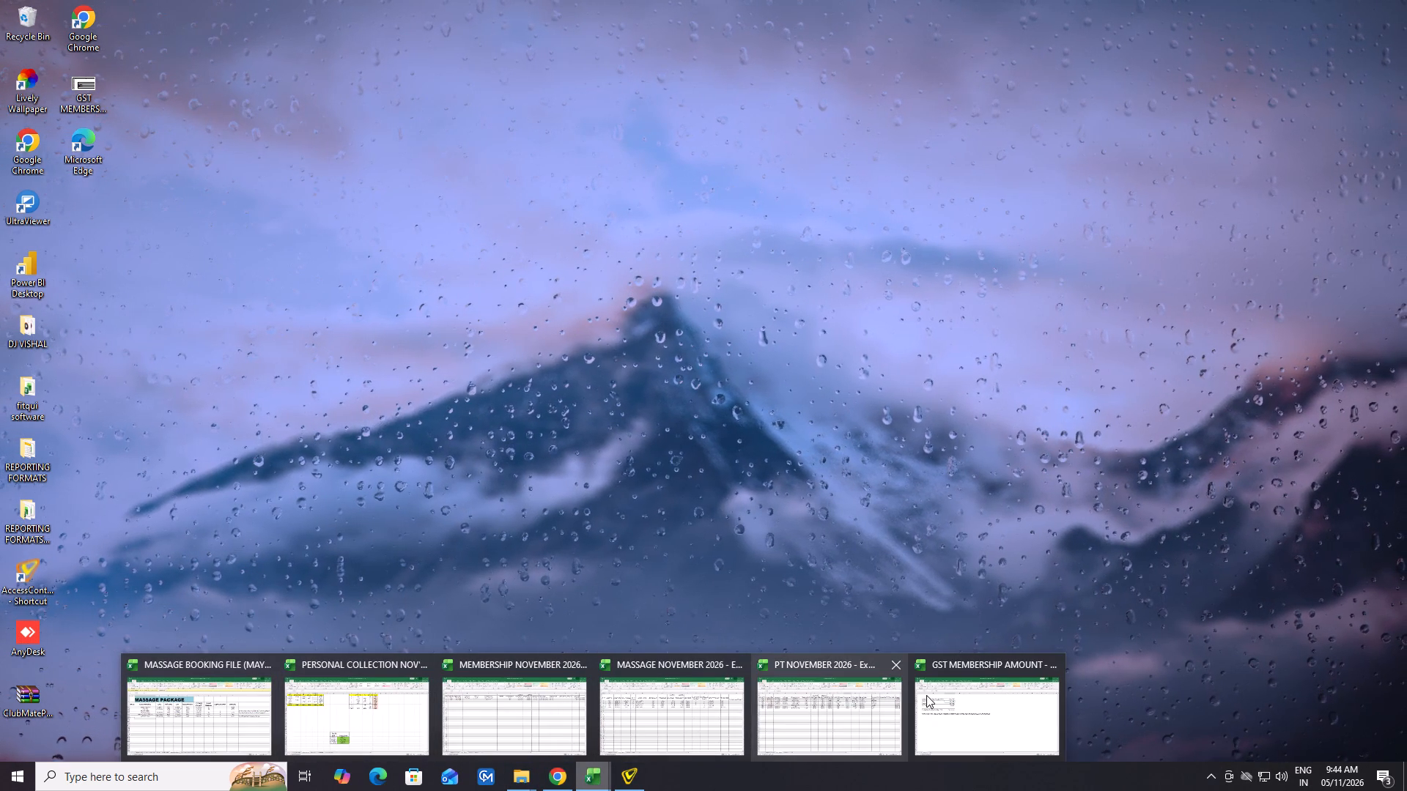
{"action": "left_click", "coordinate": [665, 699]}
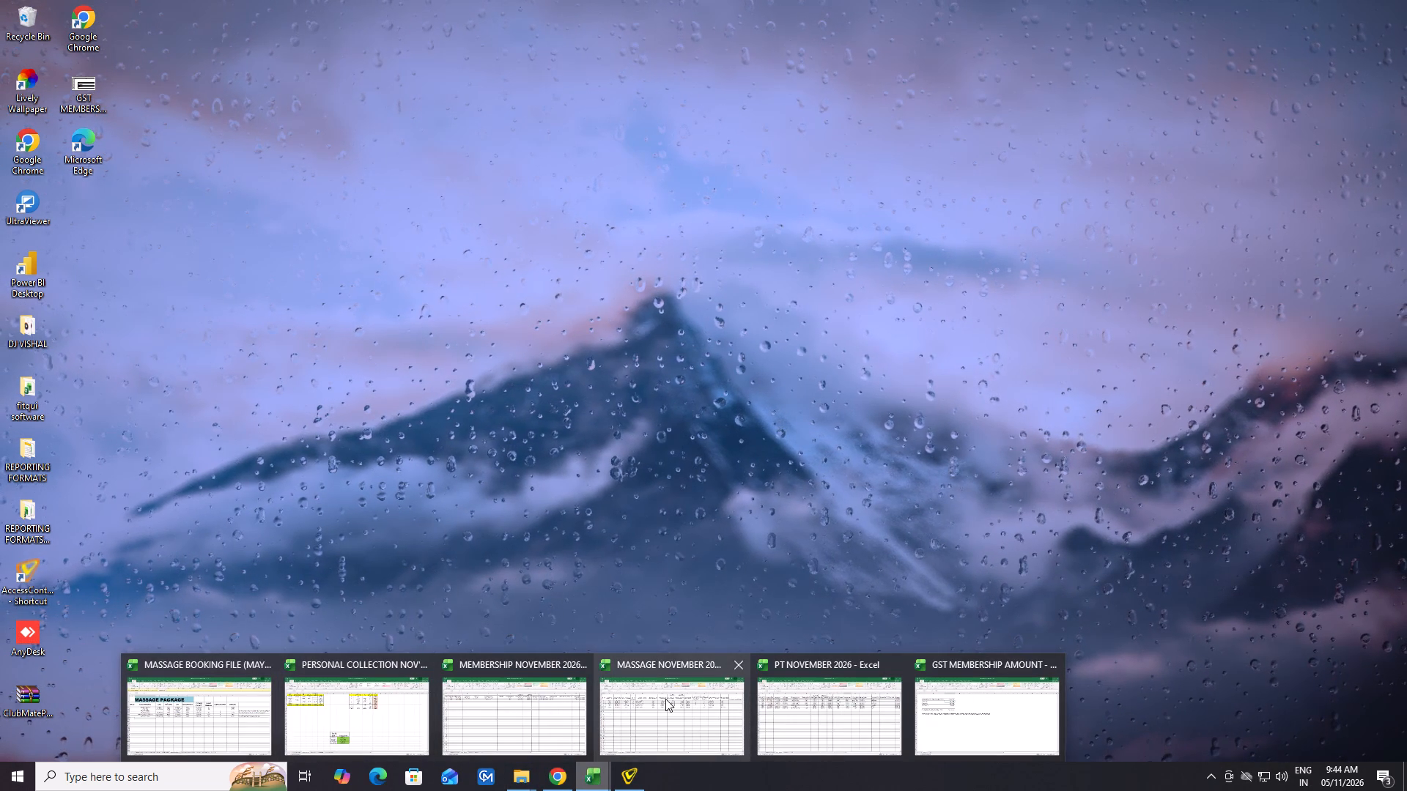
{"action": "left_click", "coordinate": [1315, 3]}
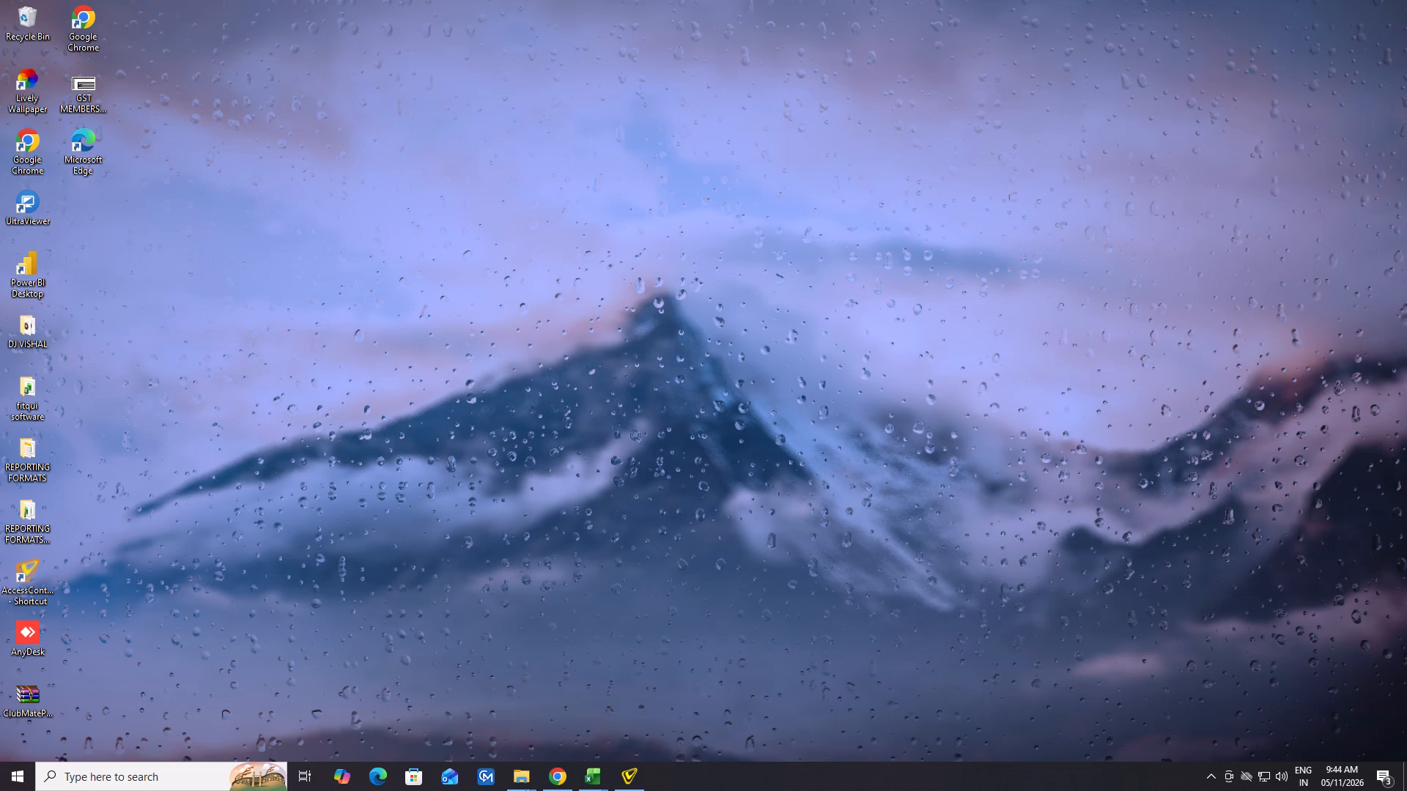
Switch to the MASSAGE BOOKING FILE (MAY 2022) workbook, enable its content and open the MALE-NEW sheet.
{"action": "left_click", "coordinate": [591, 778]}
{"action": "left_click", "coordinate": [191, 702]}
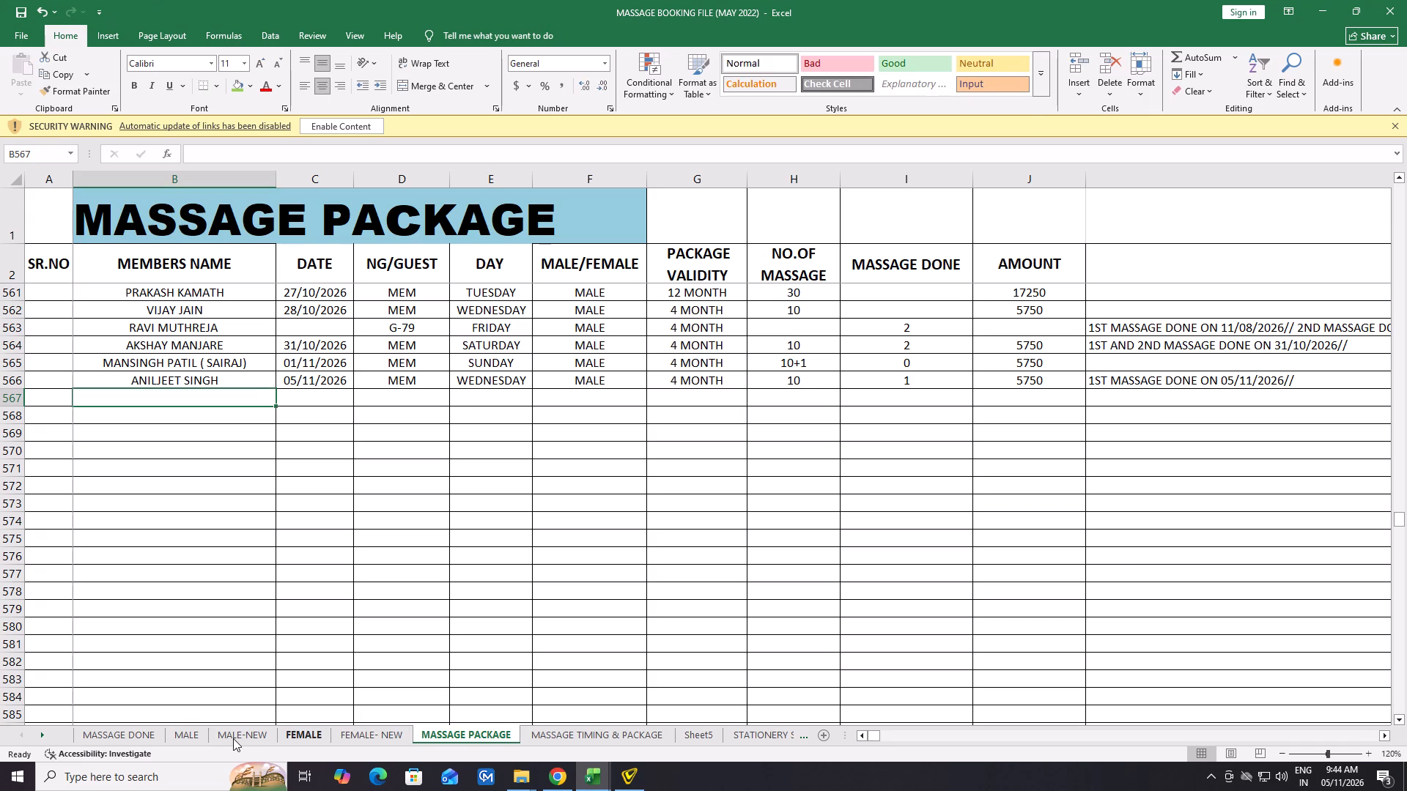
{"action": "left_click", "coordinate": [361, 129]}
{"action": "left_click", "coordinate": [214, 510]}
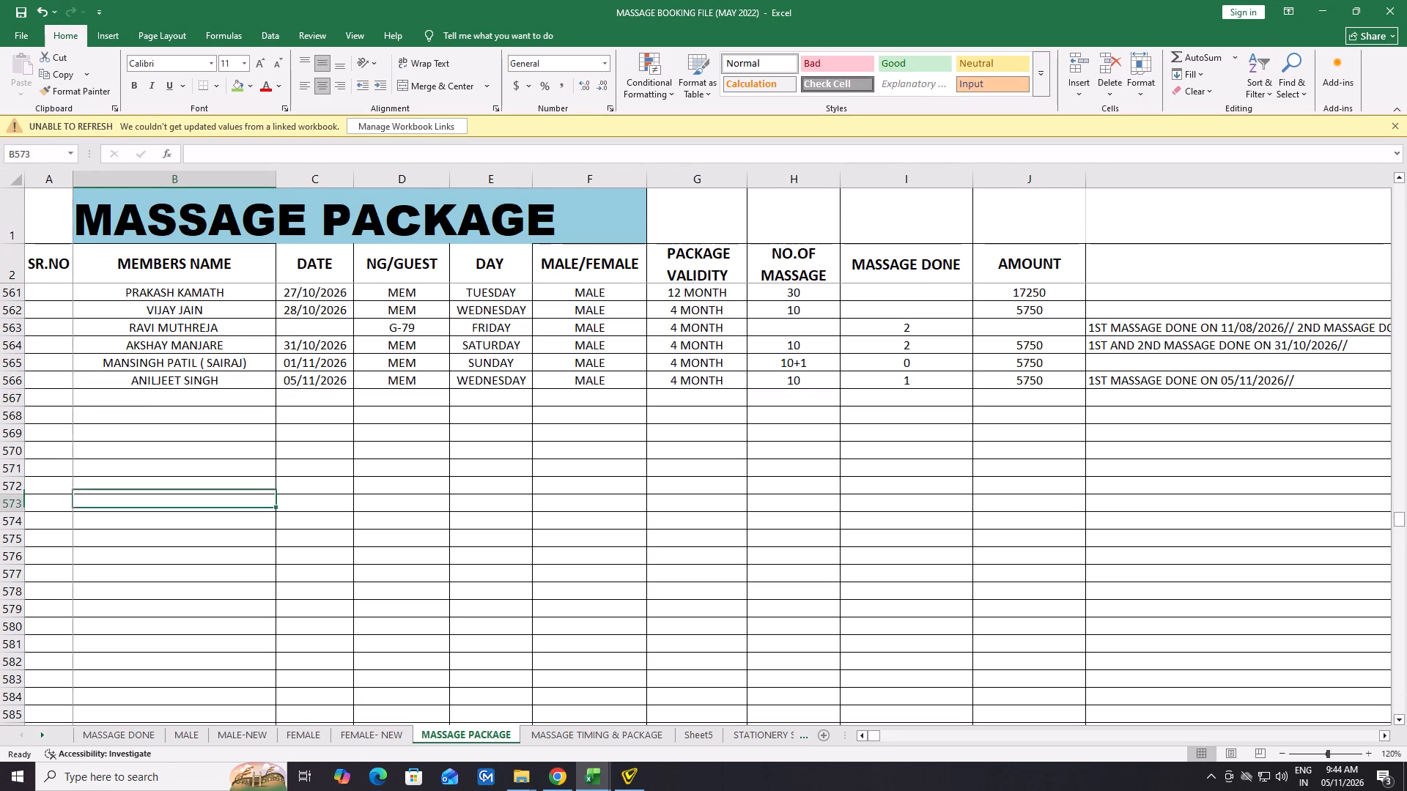
{"action": "left_click_drag", "start_coordinate": [236, 726], "coordinate": [245, 723]}
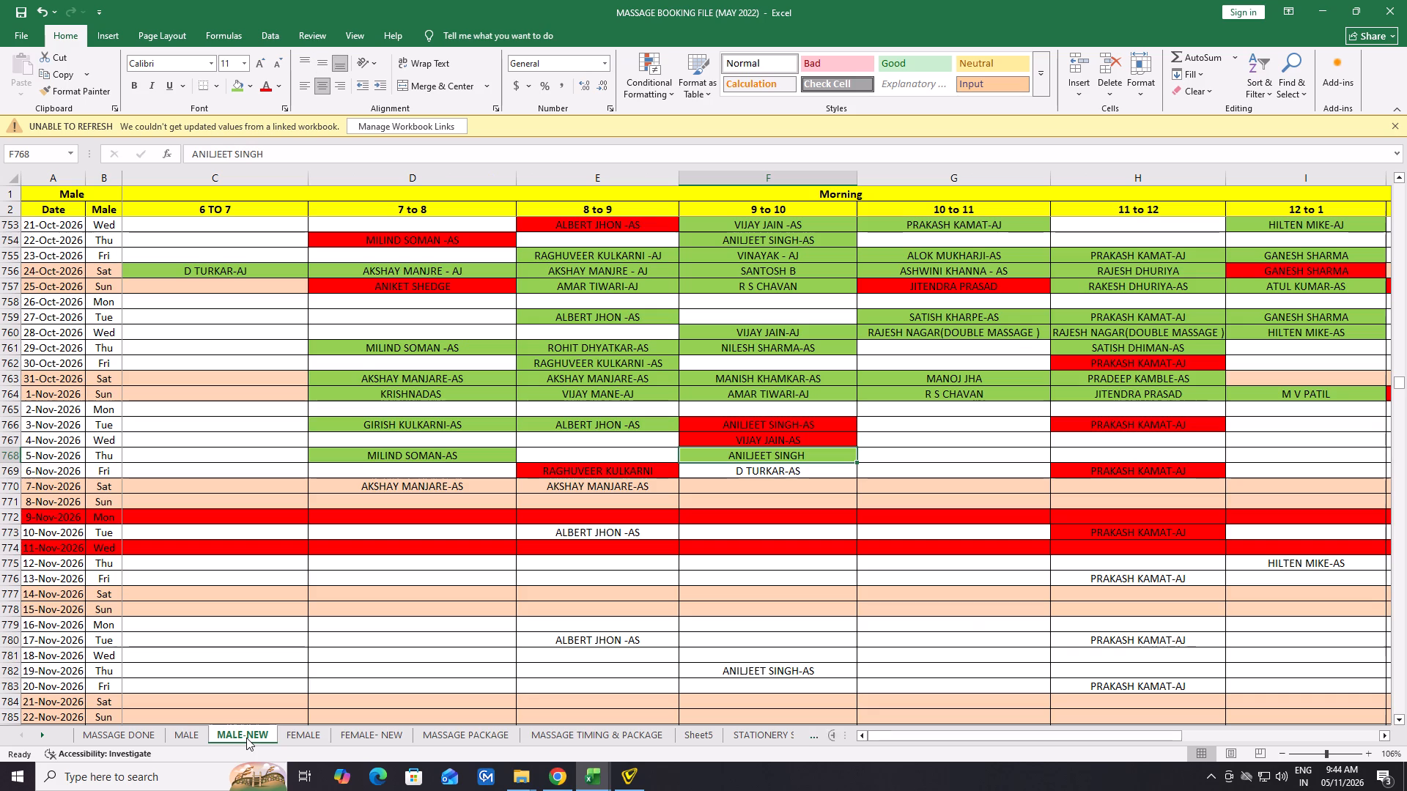
{"action": "left_click", "coordinate": [246, 738]}
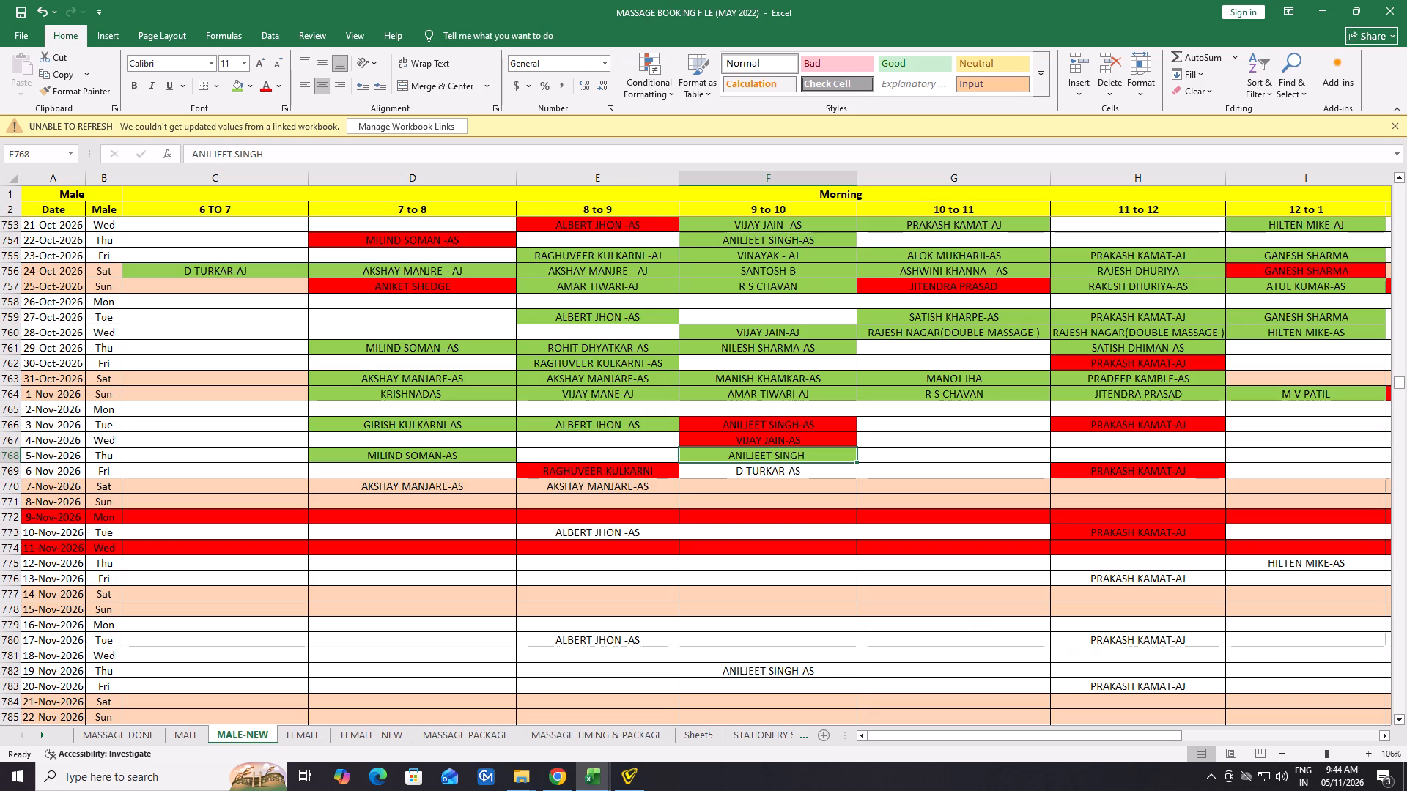
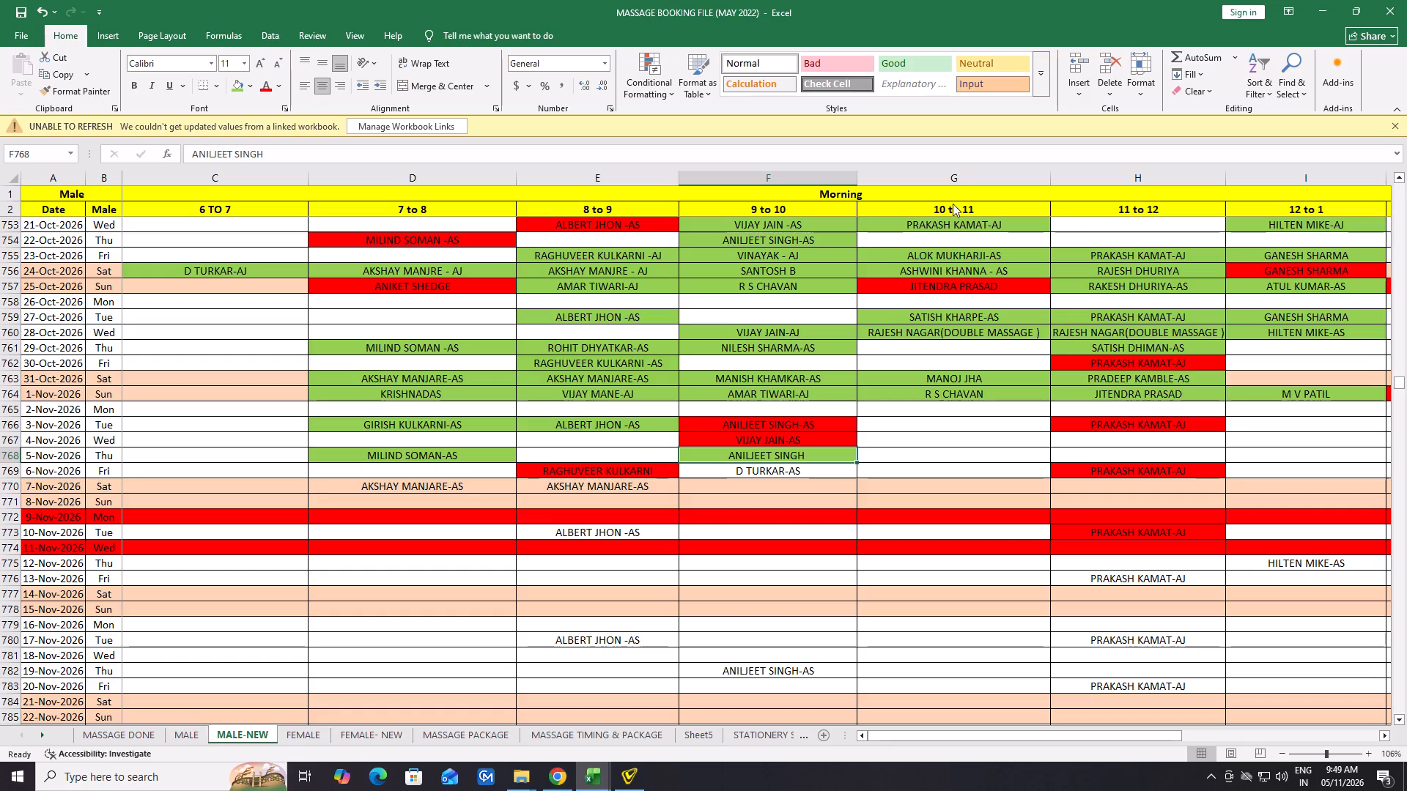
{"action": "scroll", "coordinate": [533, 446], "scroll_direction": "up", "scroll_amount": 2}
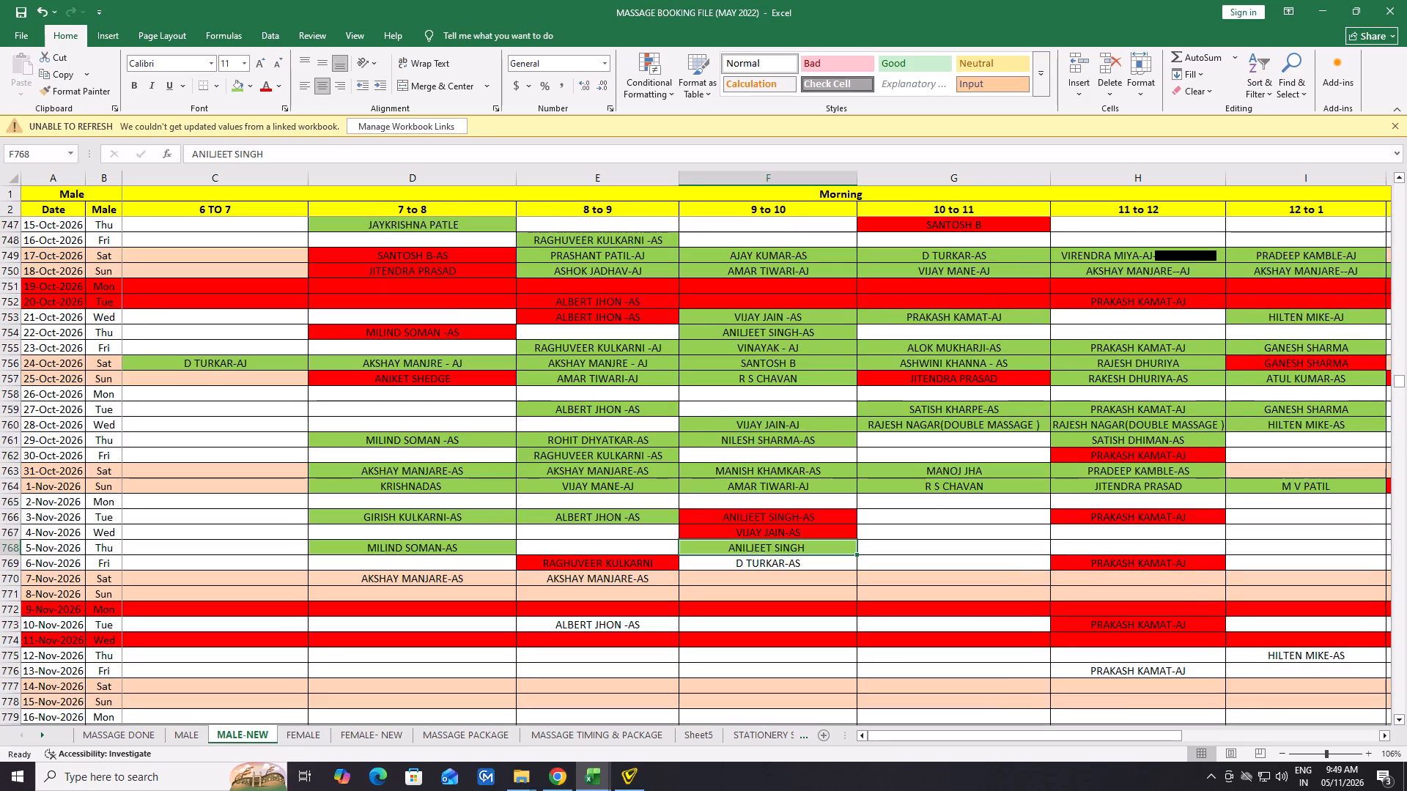
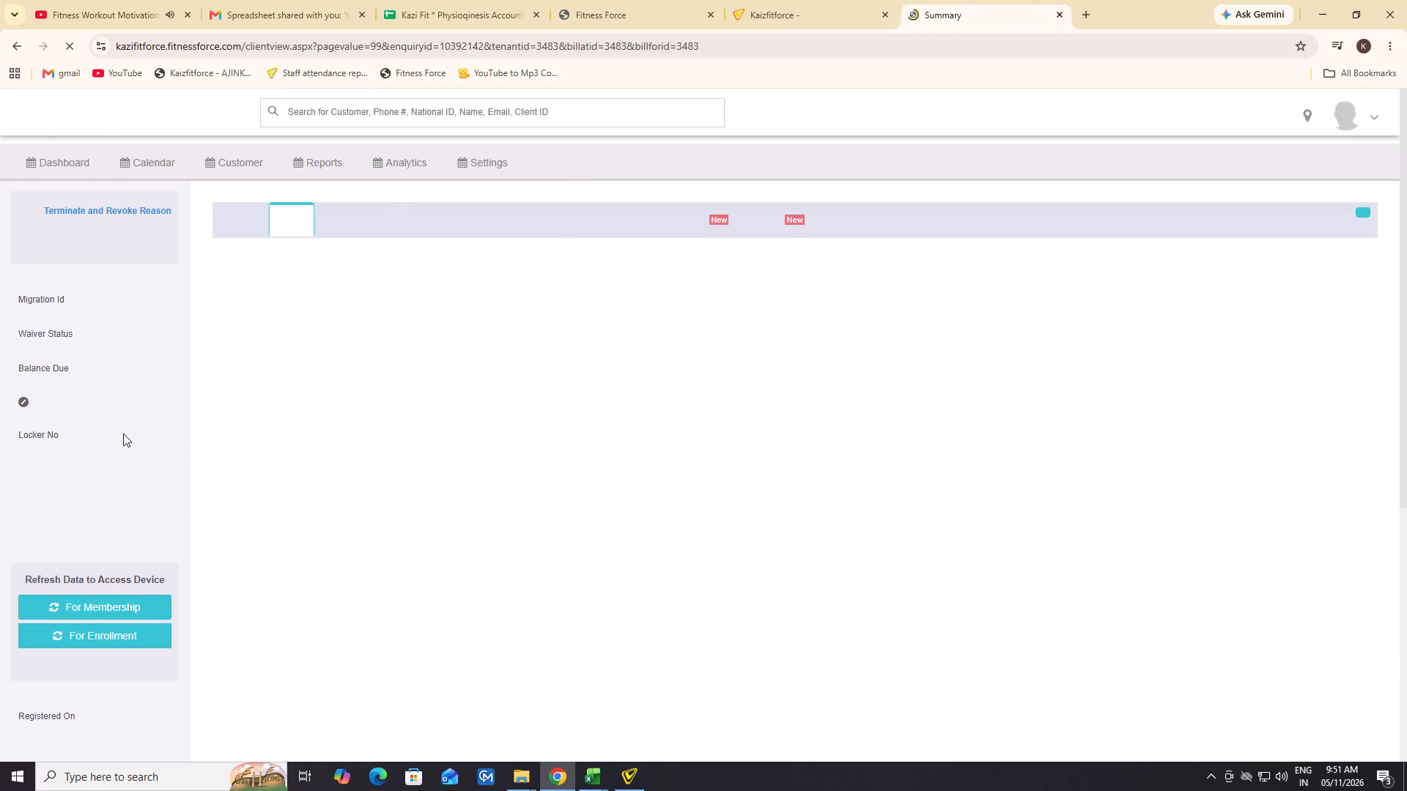
Start a new membership bill for the open client, updating the client details with No Email and location other.
{"action": "left_click", "coordinate": [613, 223]}
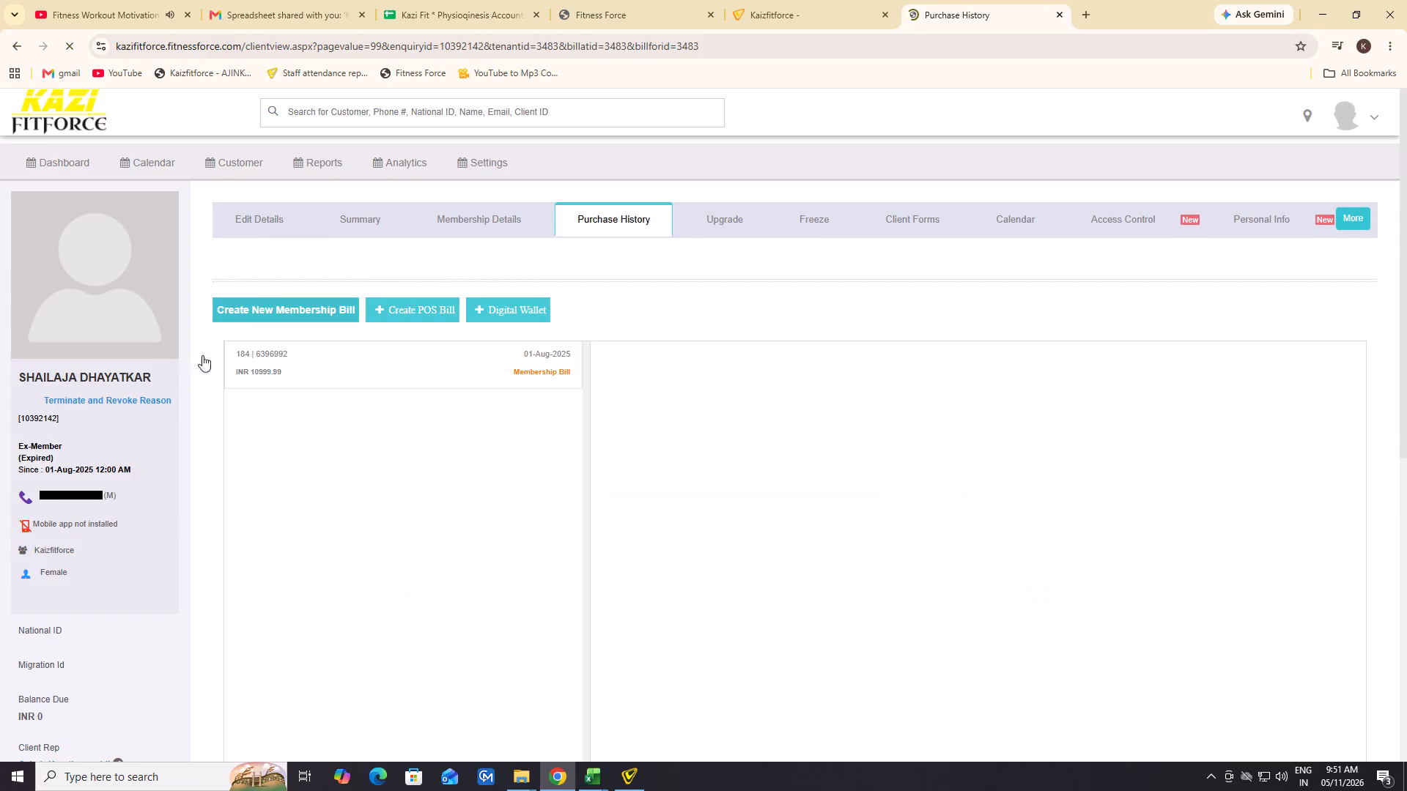
{"action": "left_click", "coordinate": [273, 315]}
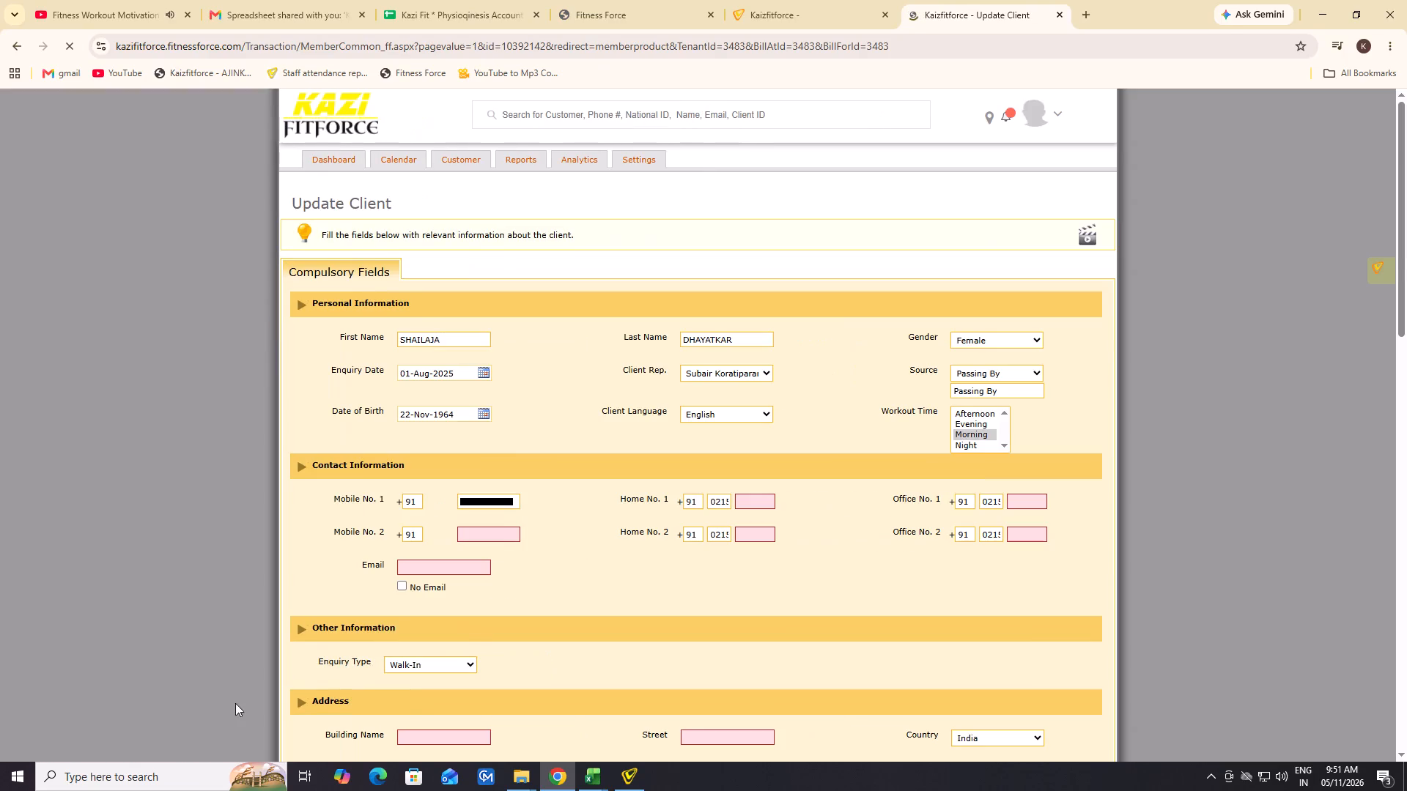
{"action": "scroll", "coordinate": [461, 568], "scroll_direction": "down", "scroll_amount": 2}
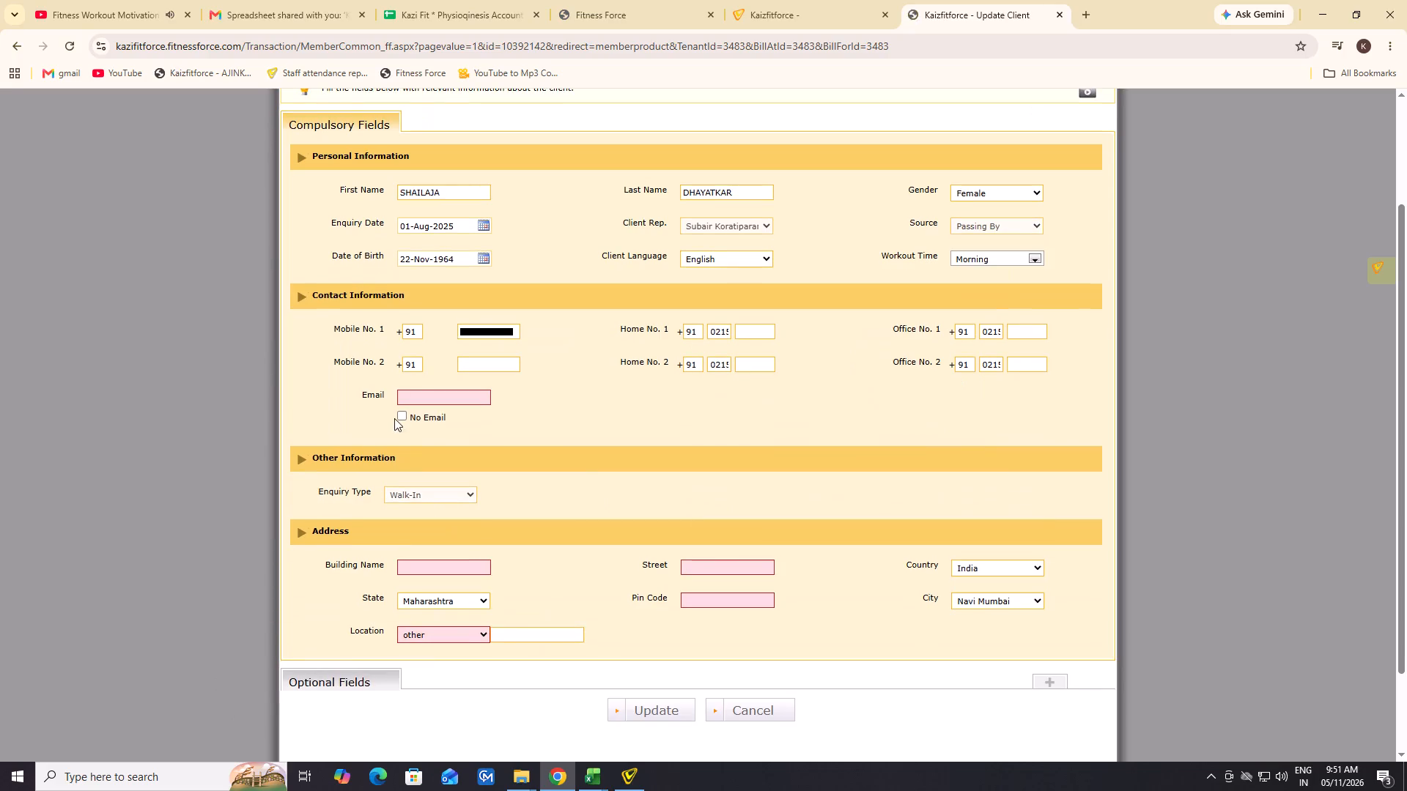
{"action": "left_click", "coordinate": [405, 418]}
{"action": "left_click", "coordinate": [439, 635]}
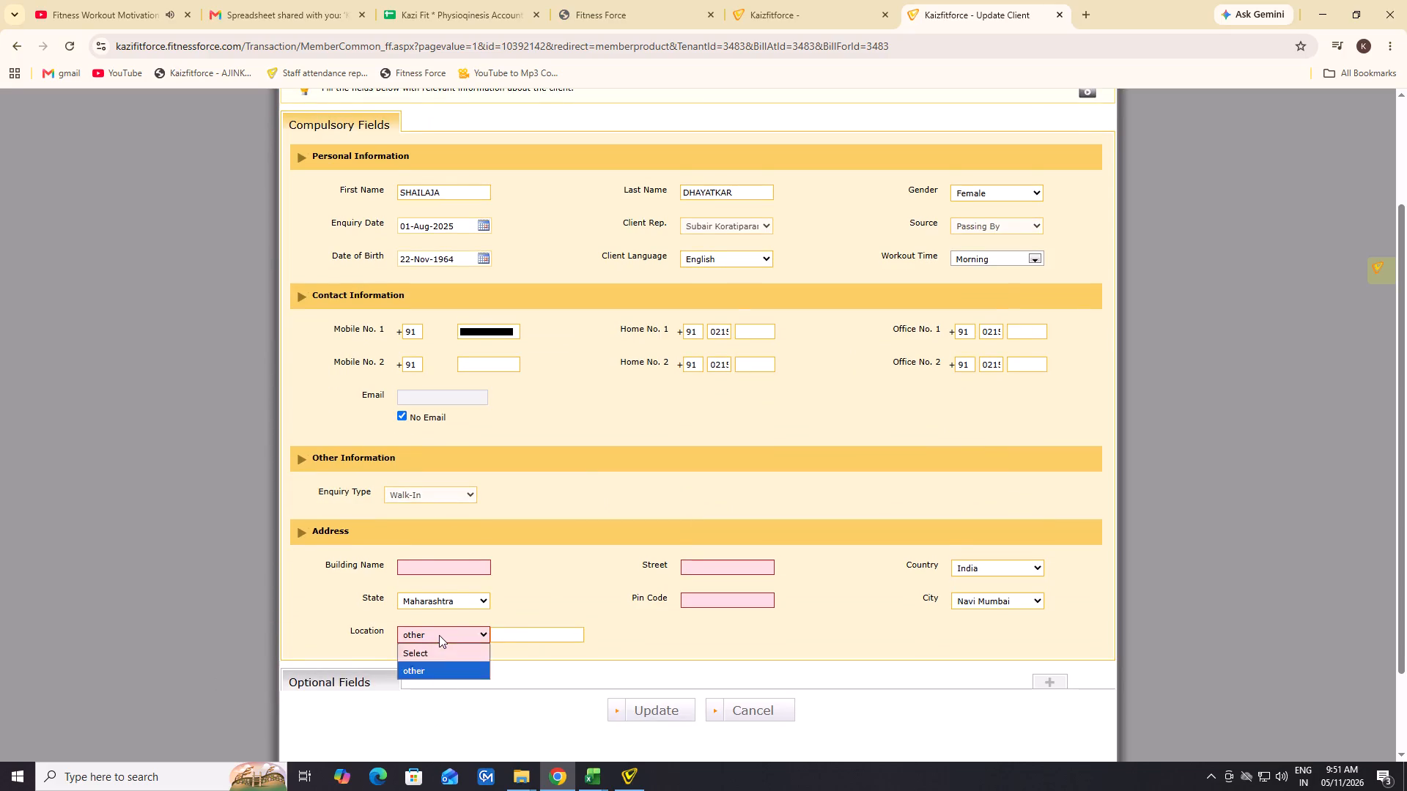
{"action": "left_click", "coordinate": [432, 665]}
{"action": "left_click", "coordinate": [640, 710]}
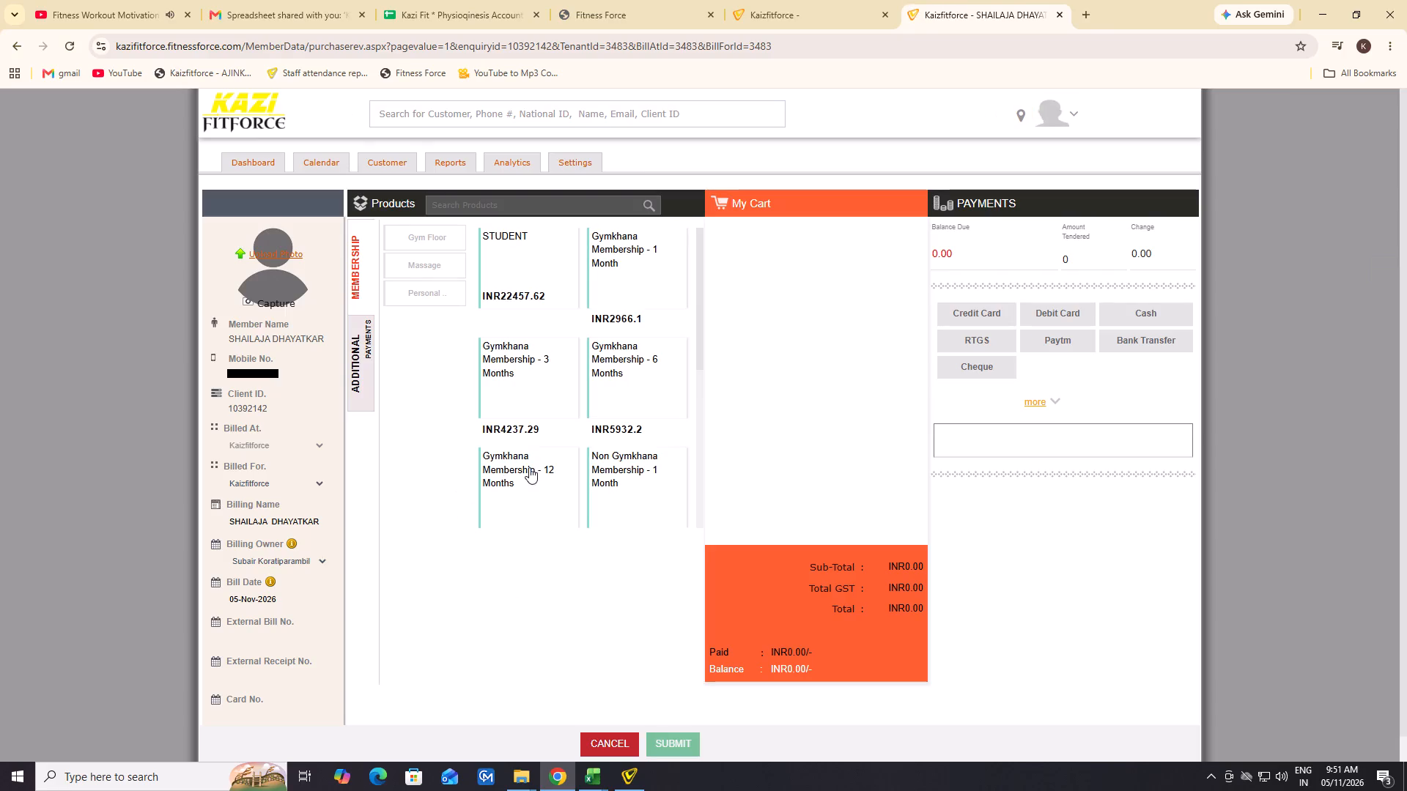
Add the Gymkhana Membership - 12 Months package to the client's cart.
{"action": "left_click", "coordinate": [529, 466]}
{"action": "left_click", "coordinate": [643, 480]}
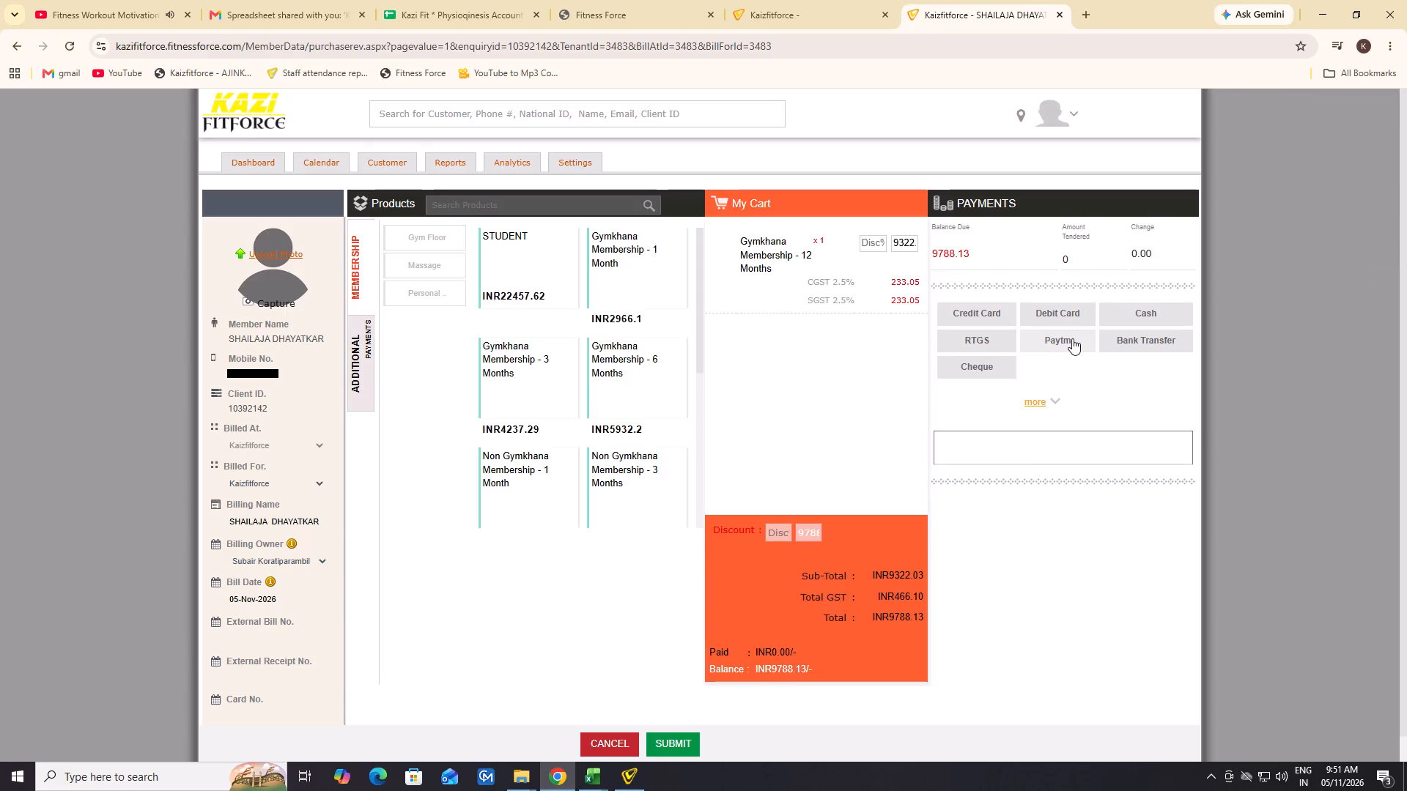
Record a cash payment of INR 9788.13 for the cart and submit the bill.
{"action": "left_click", "coordinate": [1163, 308]}
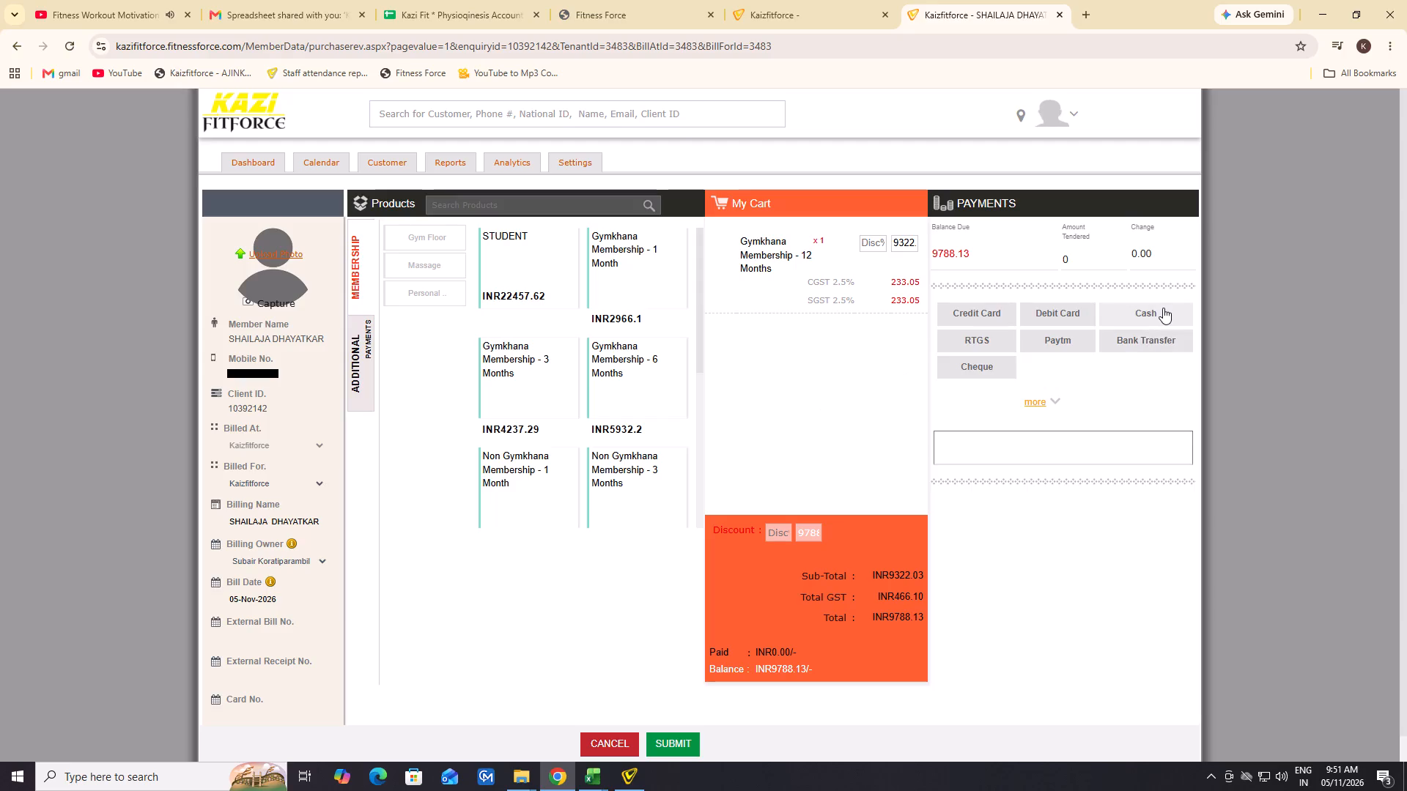
{"action": "left_click", "coordinate": [1151, 402]}
{"action": "left_click", "coordinate": [1149, 422]}
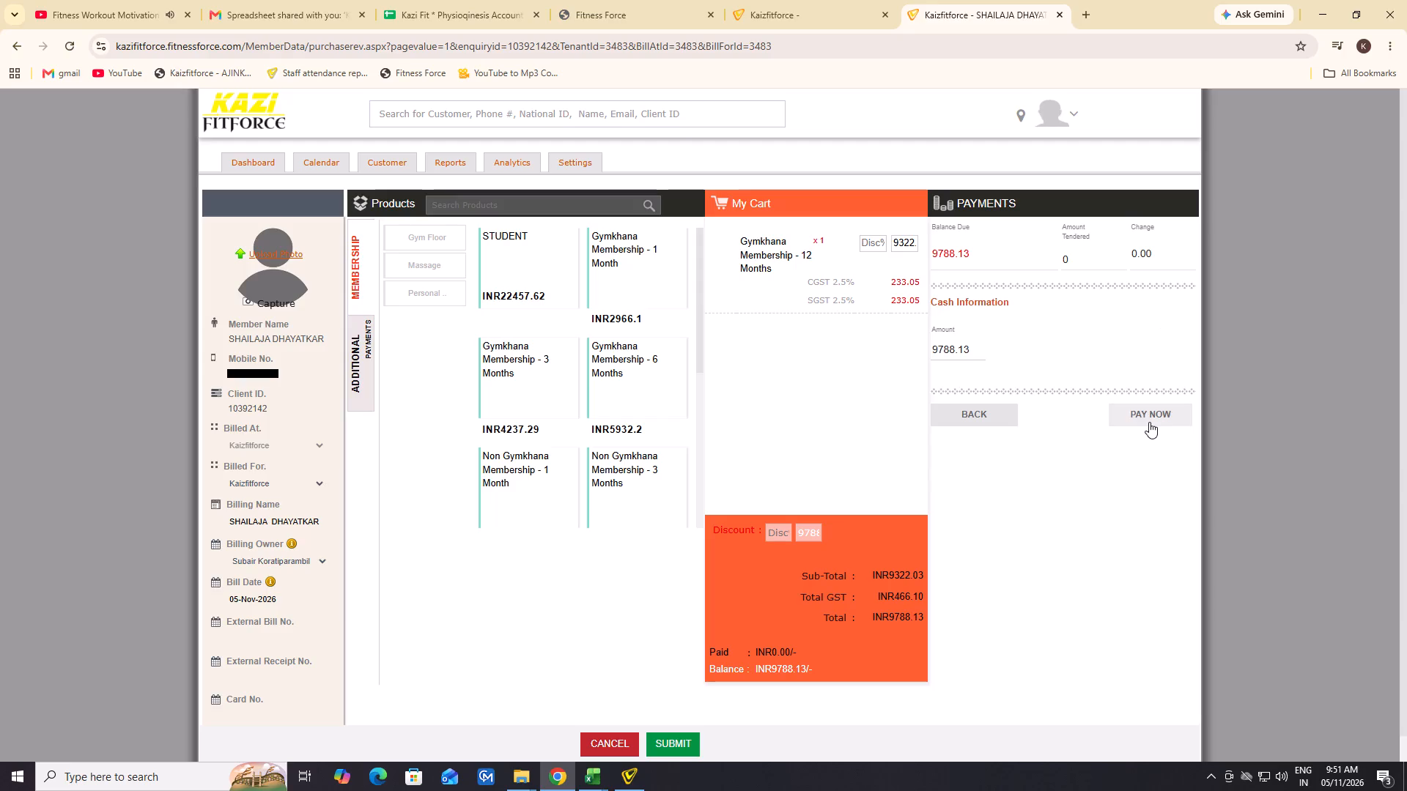
{"action": "left_click", "coordinate": [695, 735]}
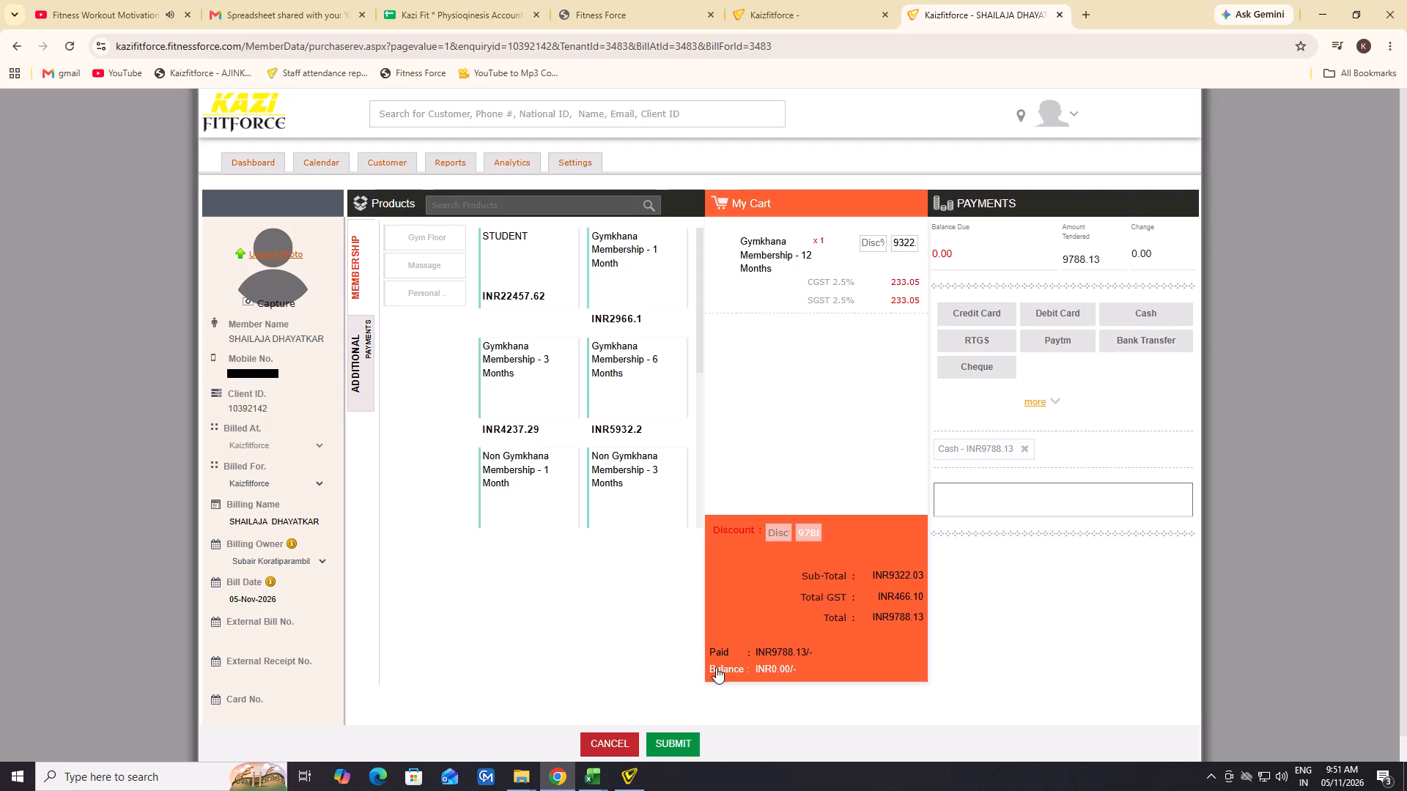
{"action": "left_click", "coordinate": [660, 750]}
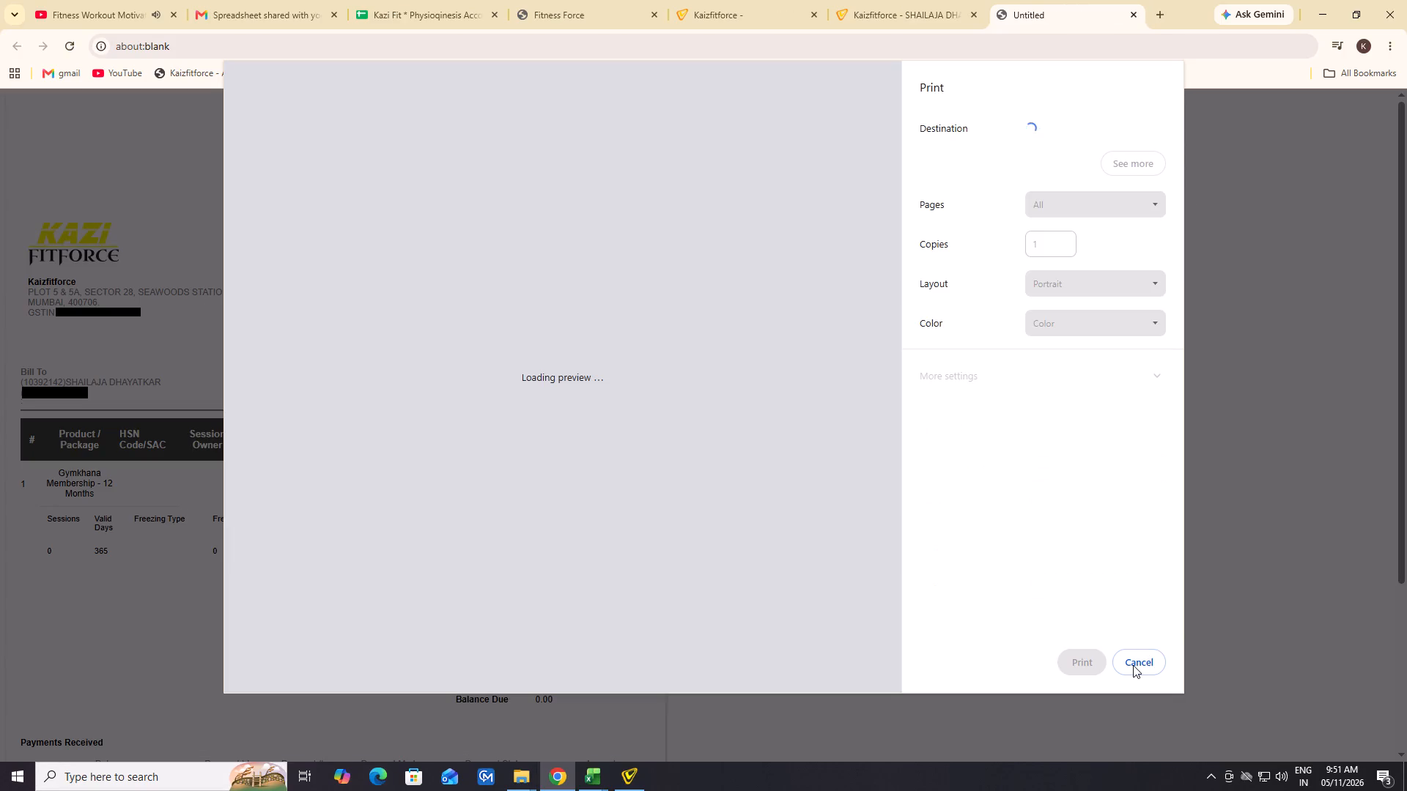
Cancel printing the tax invoice, then close the invoice and the client's billing page, leaving without saving changes.
{"action": "left_click", "coordinate": [1133, 665]}
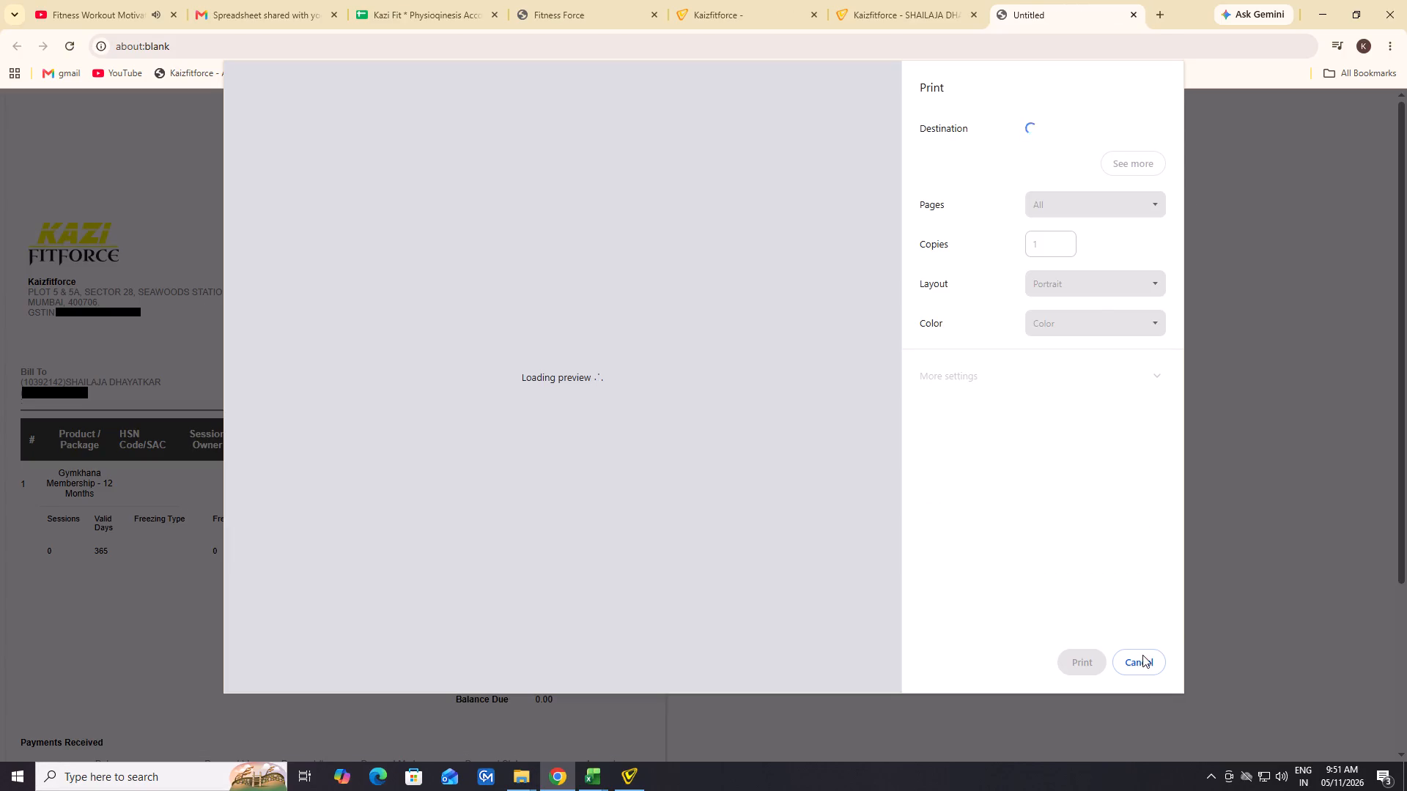
{"action": "left_click", "coordinate": [1142, 655]}
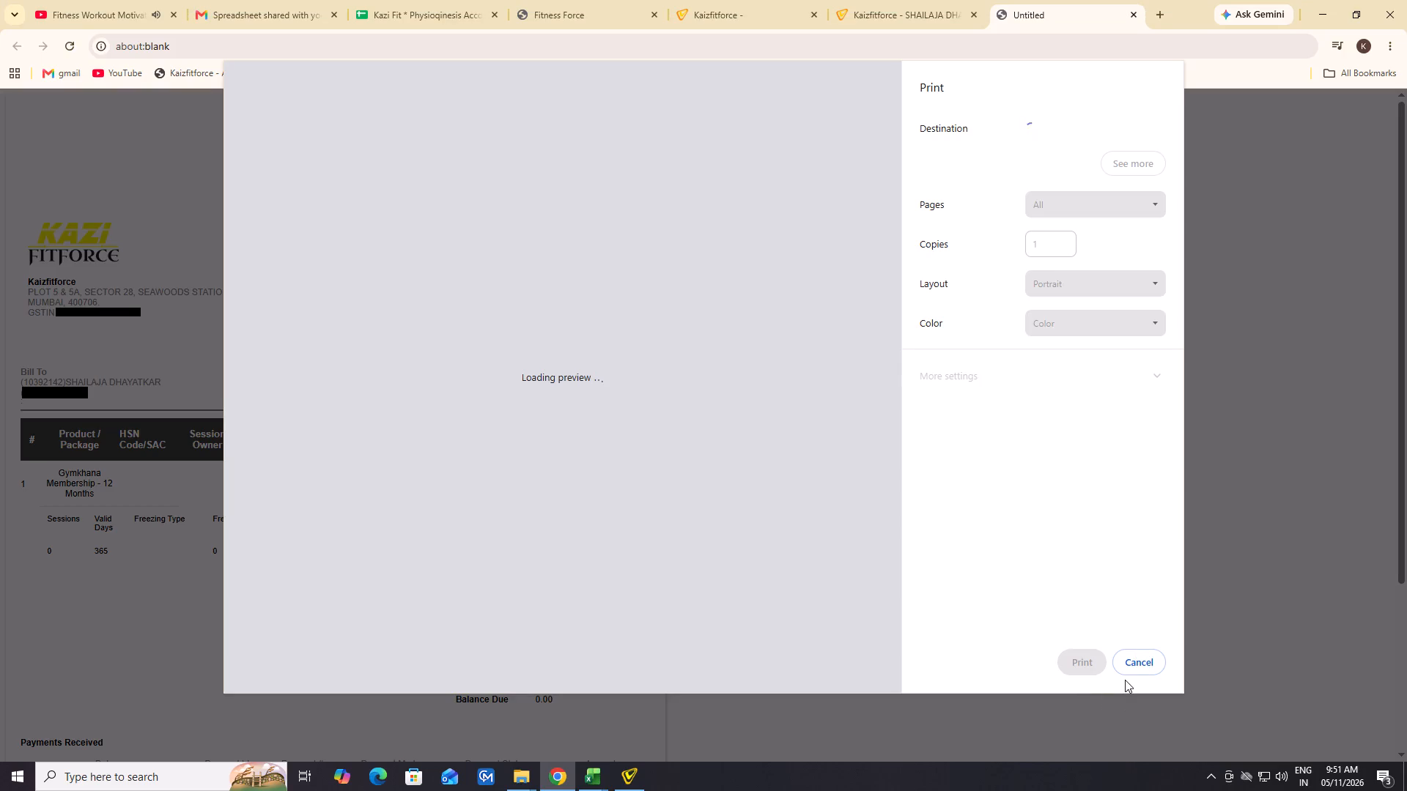
{"action": "left_click", "coordinate": [1129, 671]}
{"action": "left_click", "coordinate": [1137, 664]}
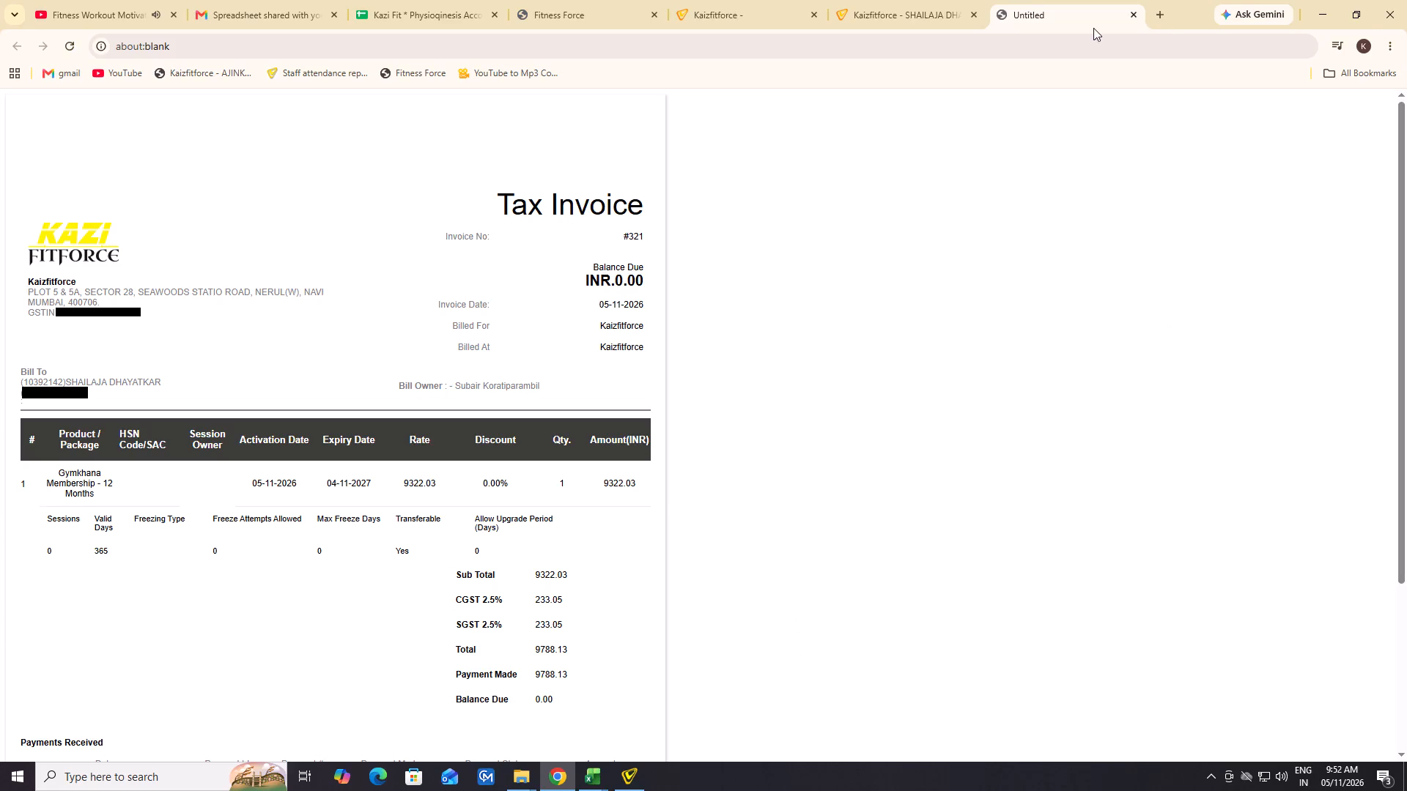
{"action": "left_click", "coordinate": [1134, 9]}
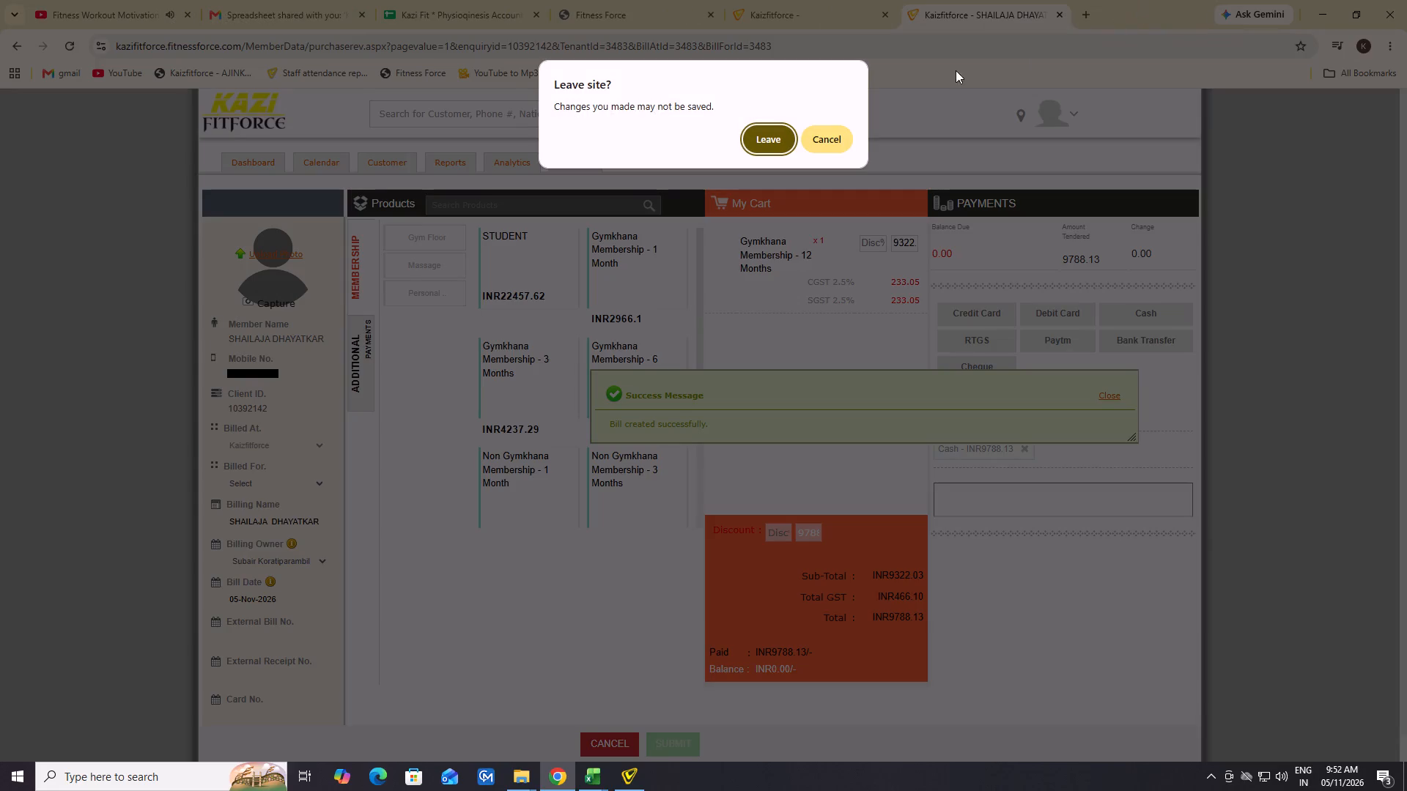
{"action": "left_click", "coordinate": [761, 144]}
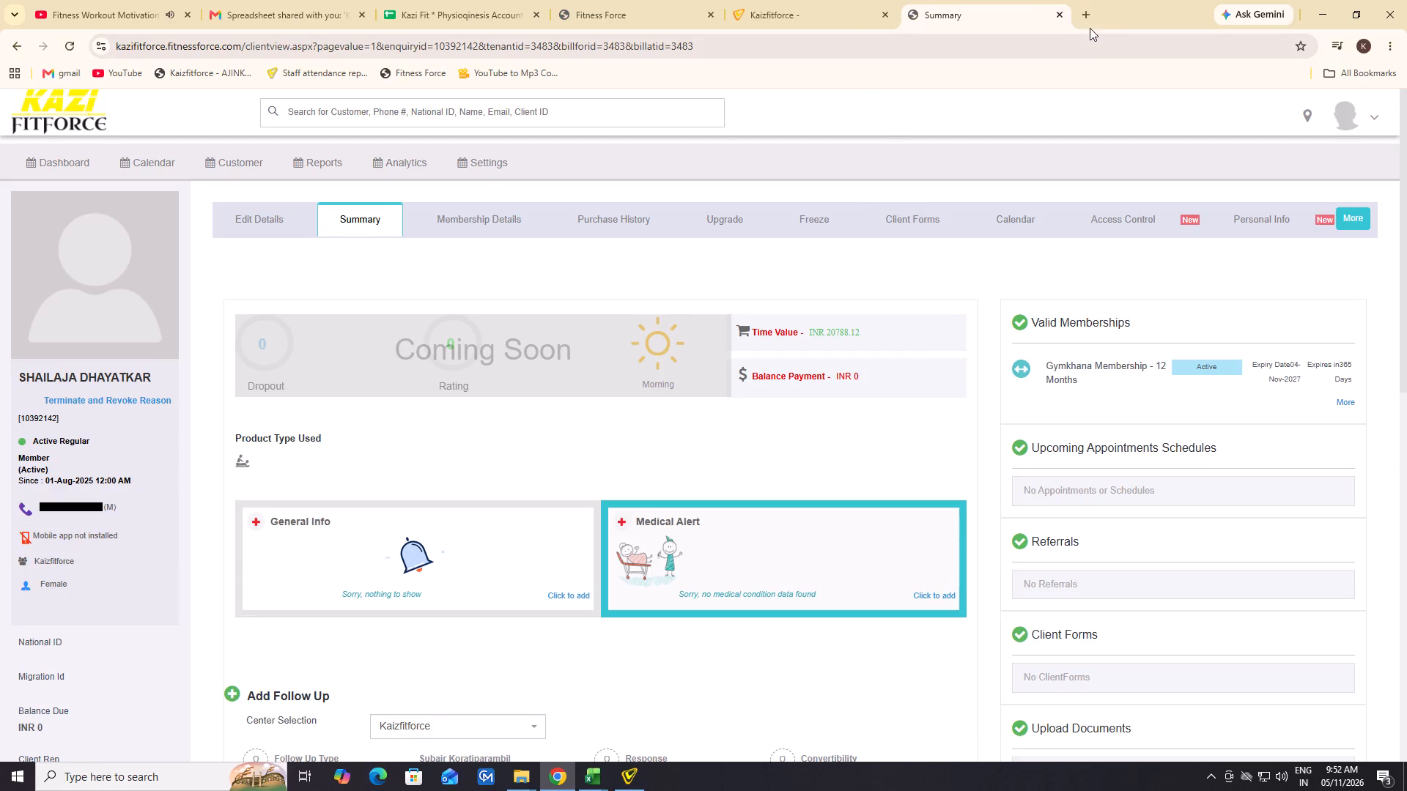
{"action": "left_click", "coordinate": [1058, 13]}
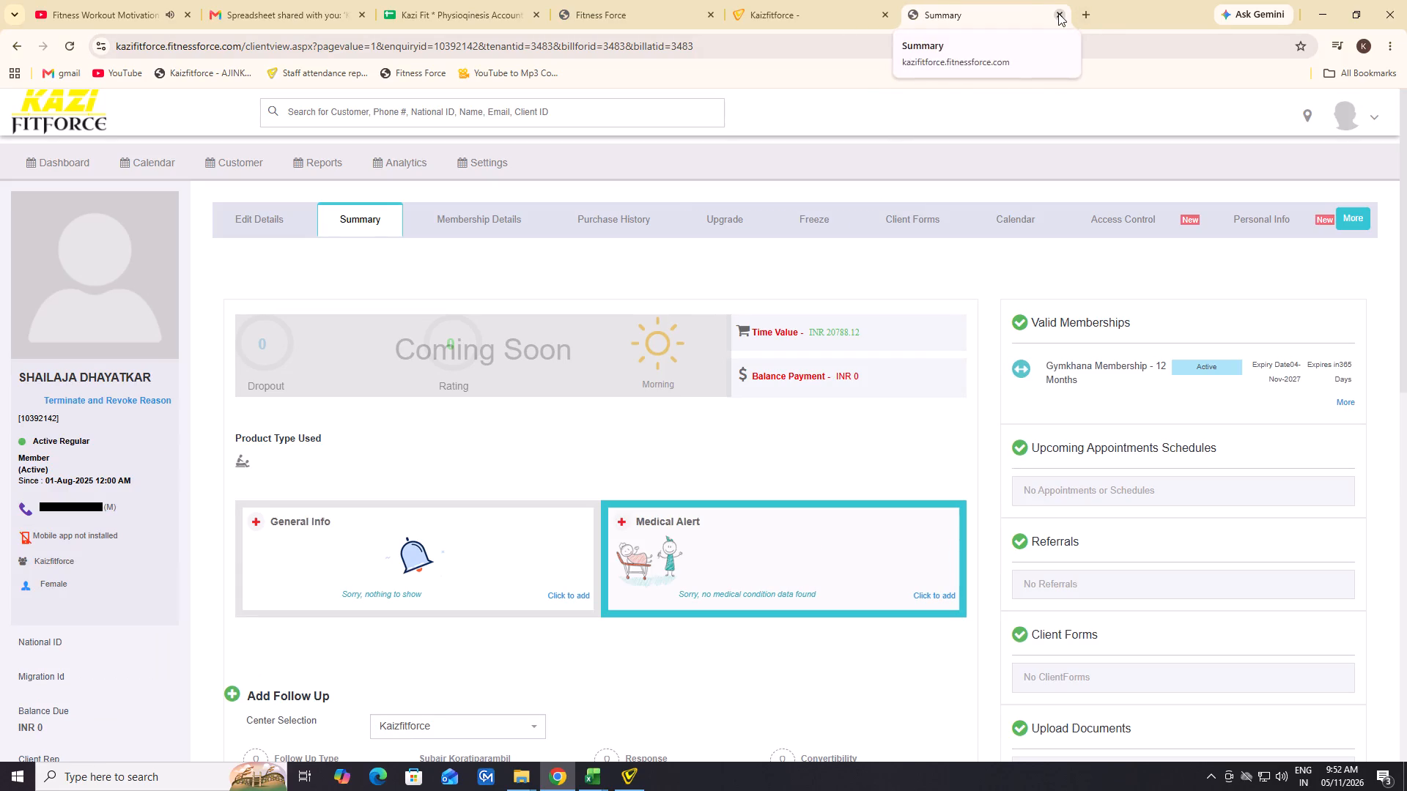
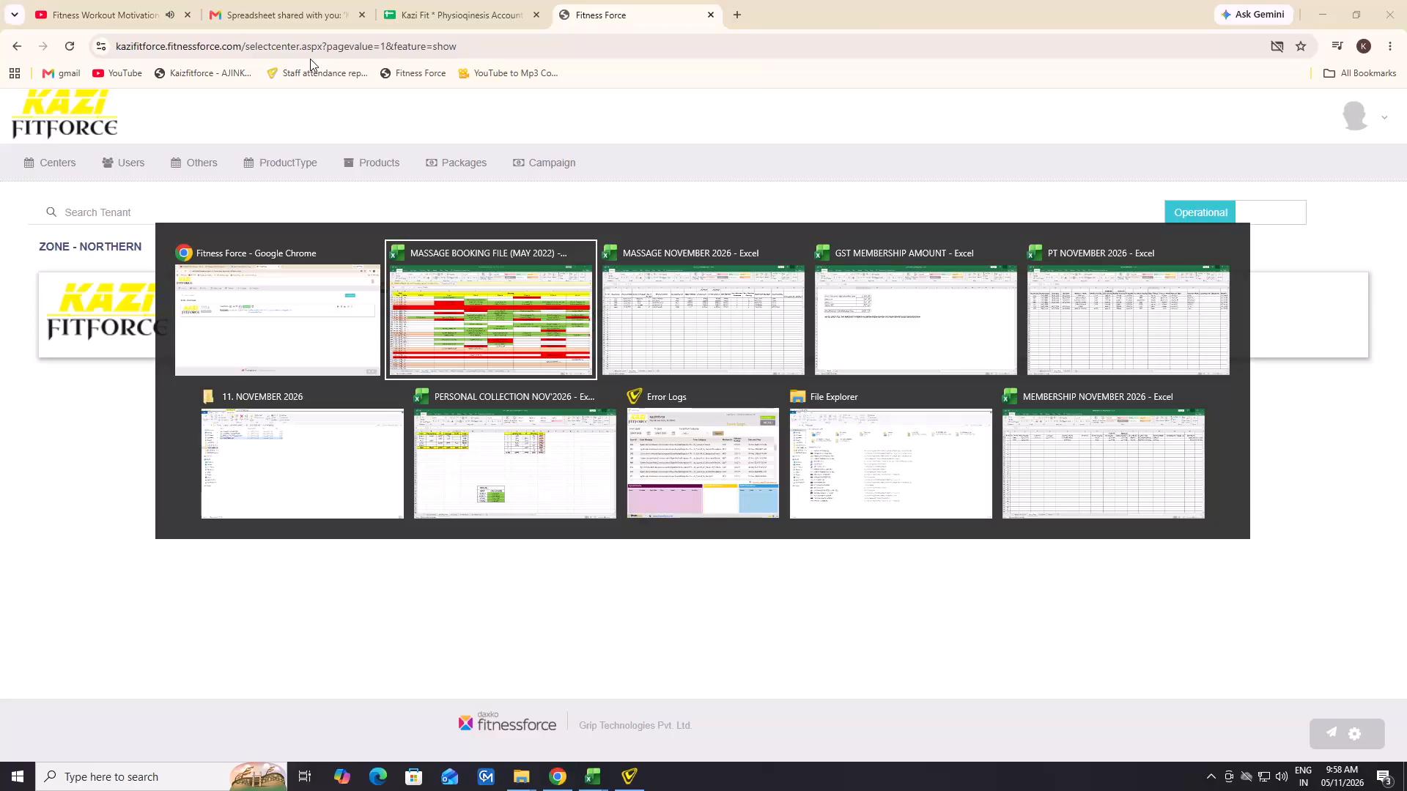
In the PERSONAL COLLECTION NOV'2026 workbook, add 5750 to Amruta's Massage amount on the BIFURGATION sheet, using the formula =5750+5750.
{"action": "key", "text": "alt+Tab"}
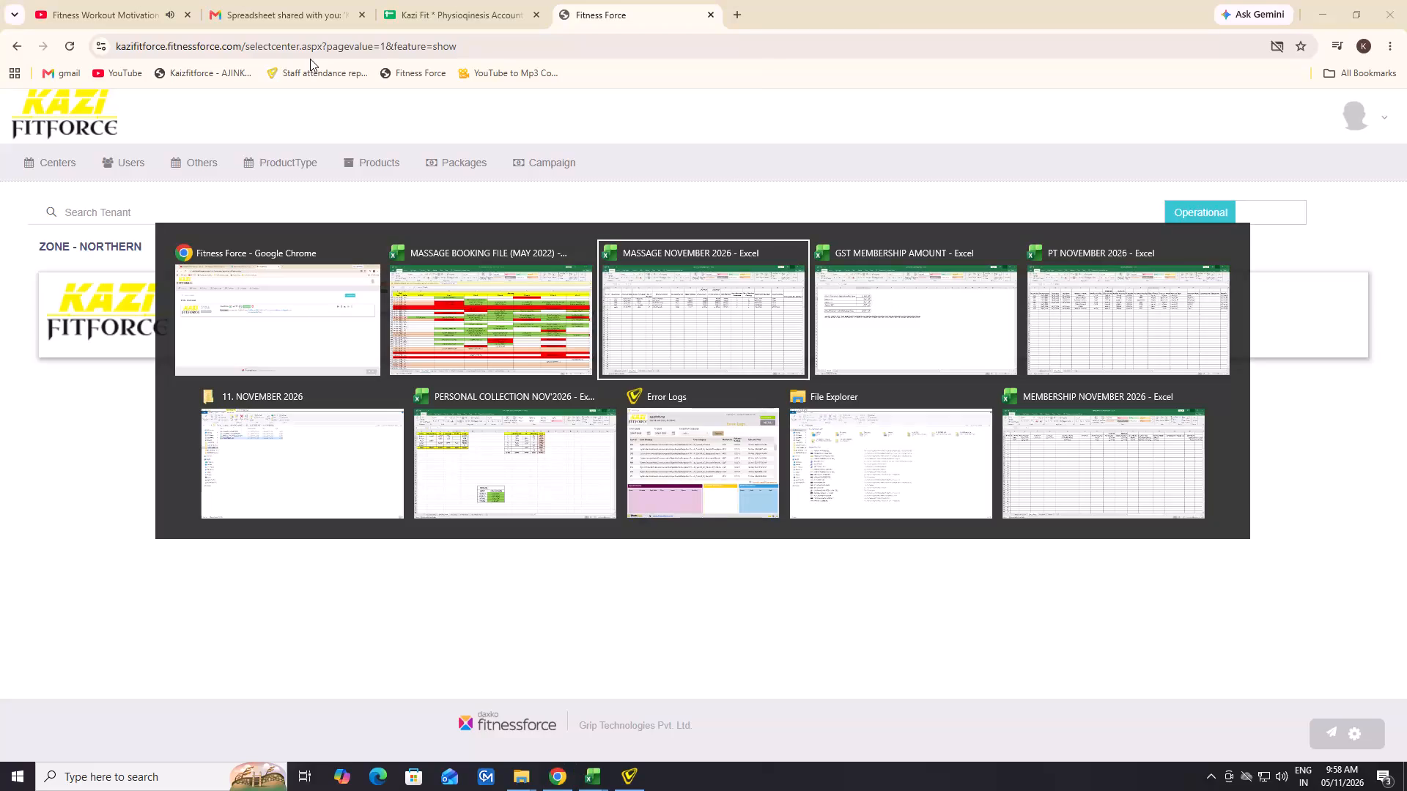
{"action": "key", "text": "alt+Tab"}
{"action": "key", "text": "alt+Tab"}
{"action": "key", "text": "alt+Tab"}
{"action": "key", "text": "alt+Tab"}
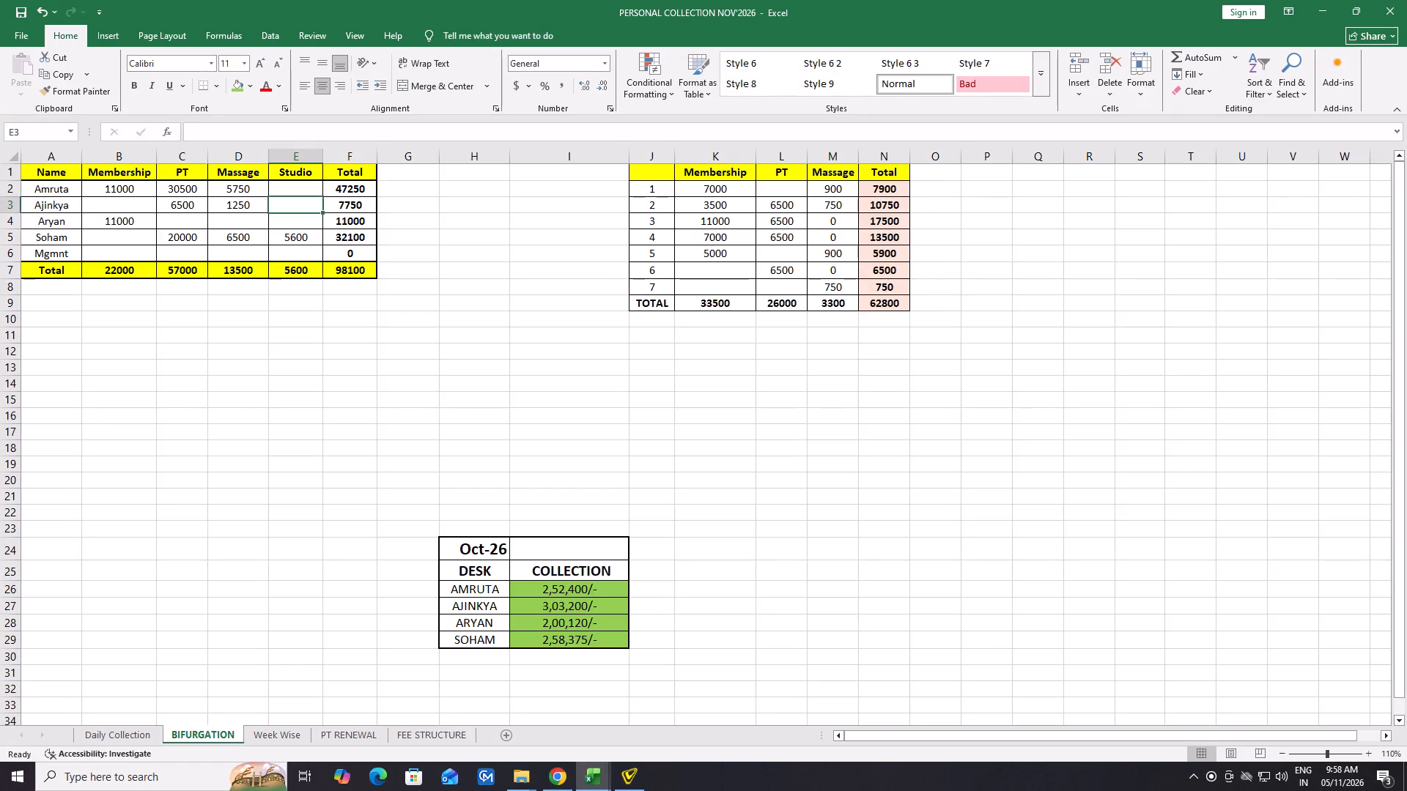
{"action": "left_click", "coordinate": [224, 195]}
{"action": "left_click", "coordinate": [191, 130]}
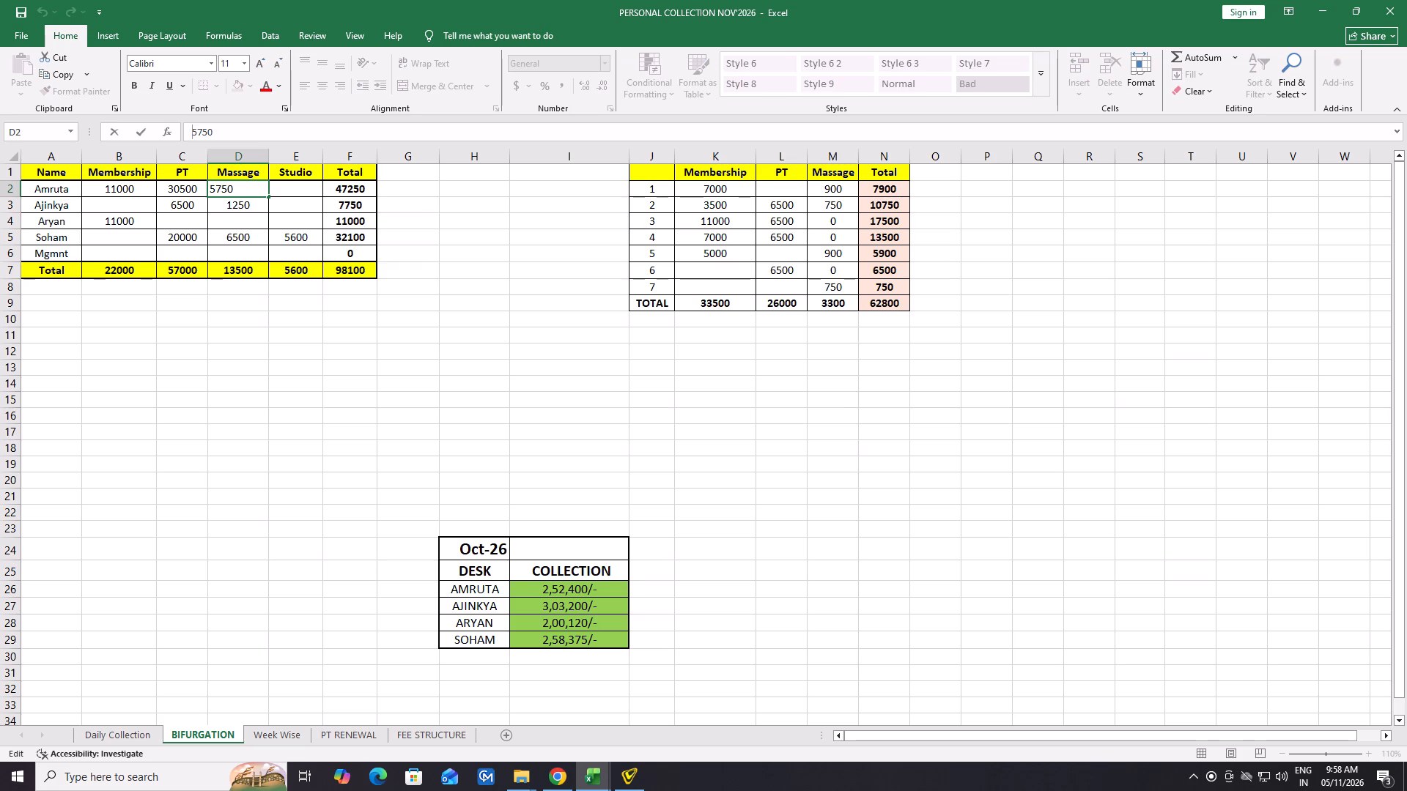
{"action": "key", "text": "F2"}
{"action": "key", "text": "Left"}
{"action": "key", "text": "Left"}
{"action": "key", "text": "Left"}
{"action": "key", "text": "Left"}
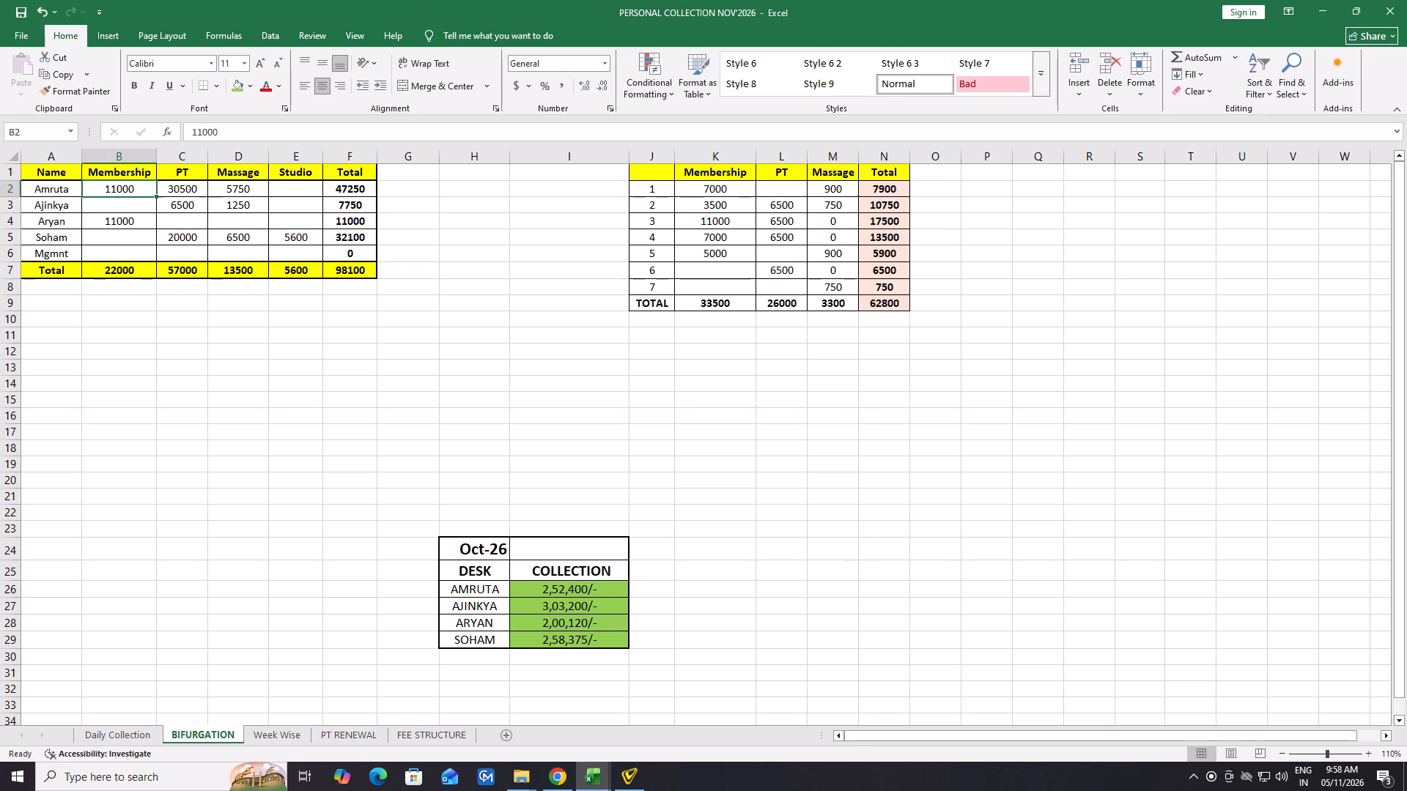
{"action": "key", "text": "Right"}
{"action": "key", "text": "Right"}
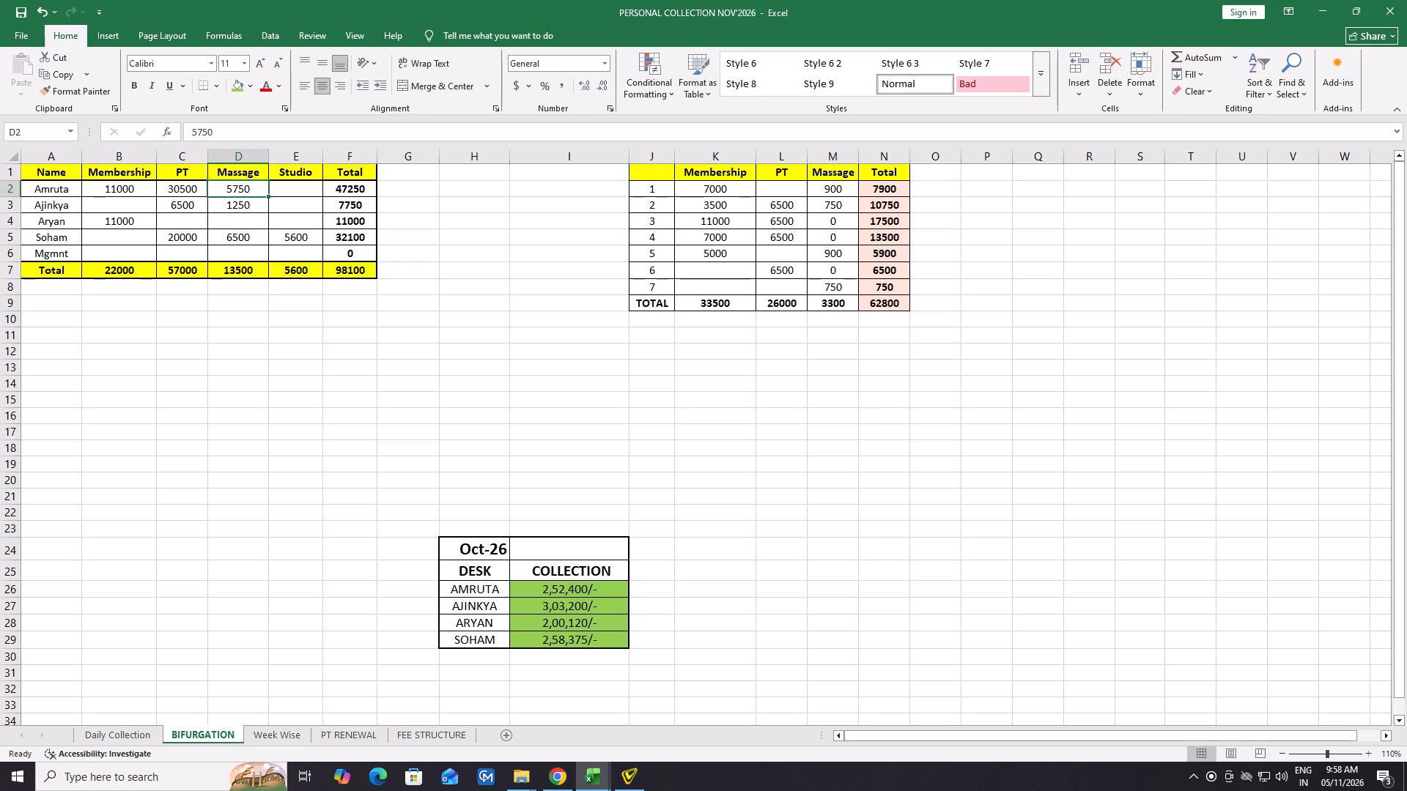
{"action": "key", "text": "F2"}
{"action": "key", "text": "Left"}
{"action": "key", "text": "Left"}
{"action": "key", "text": "Left"}
{"action": "key", "text": "Left"}
{"action": "key", "text": "Left"}
{"action": "key", "text": "Left"}
{"action": "key", "text": "Left"}
{"action": "type", "text": "=="}
{"action": "key", "text": "BackSpace"}
{"action": "key", "text": "Right"}
{"action": "key", "text": "Right"}
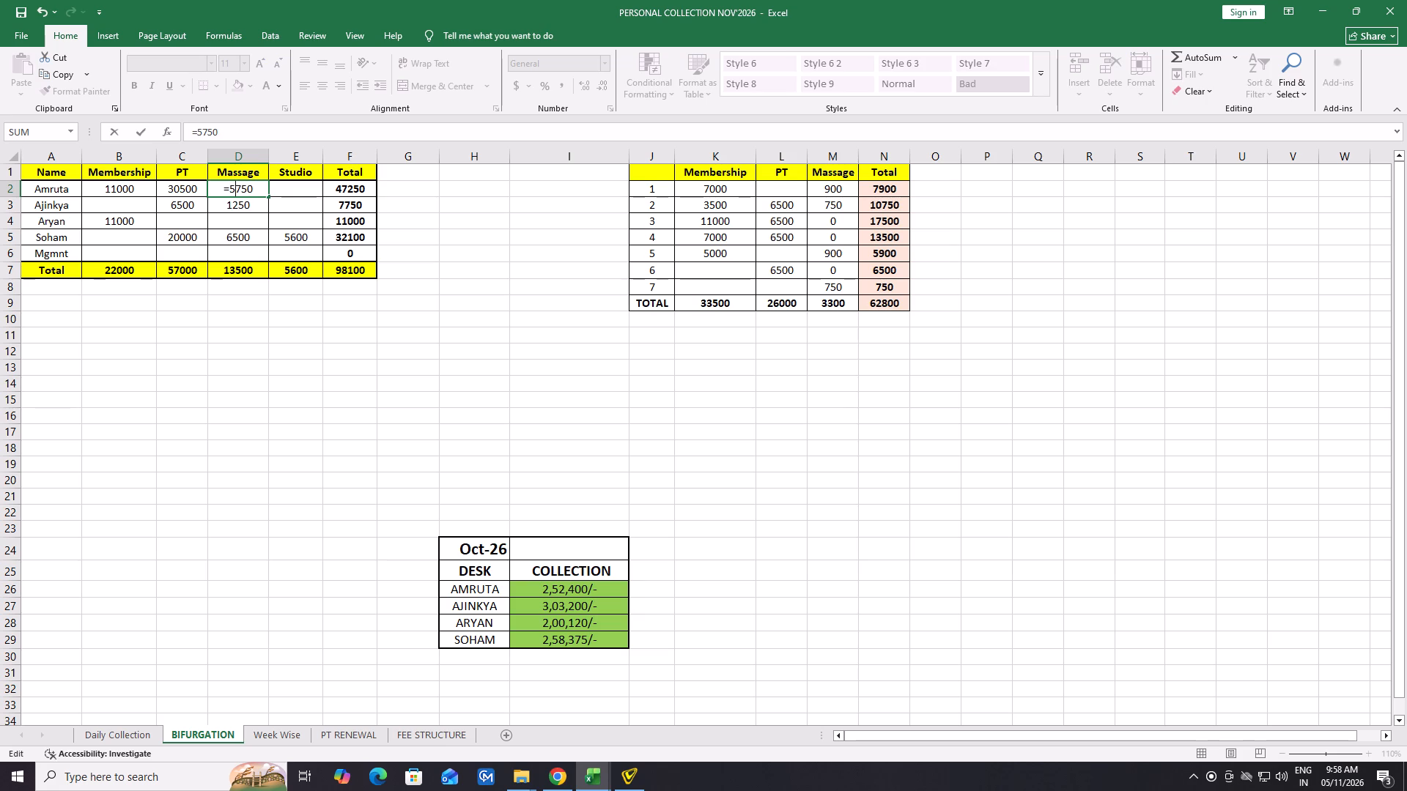
{"action": "key", "text": "Right"}
{"action": "key", "text": "Right"}
{"action": "type", "text": "+5750"}
{"action": "key", "text": "Return"}
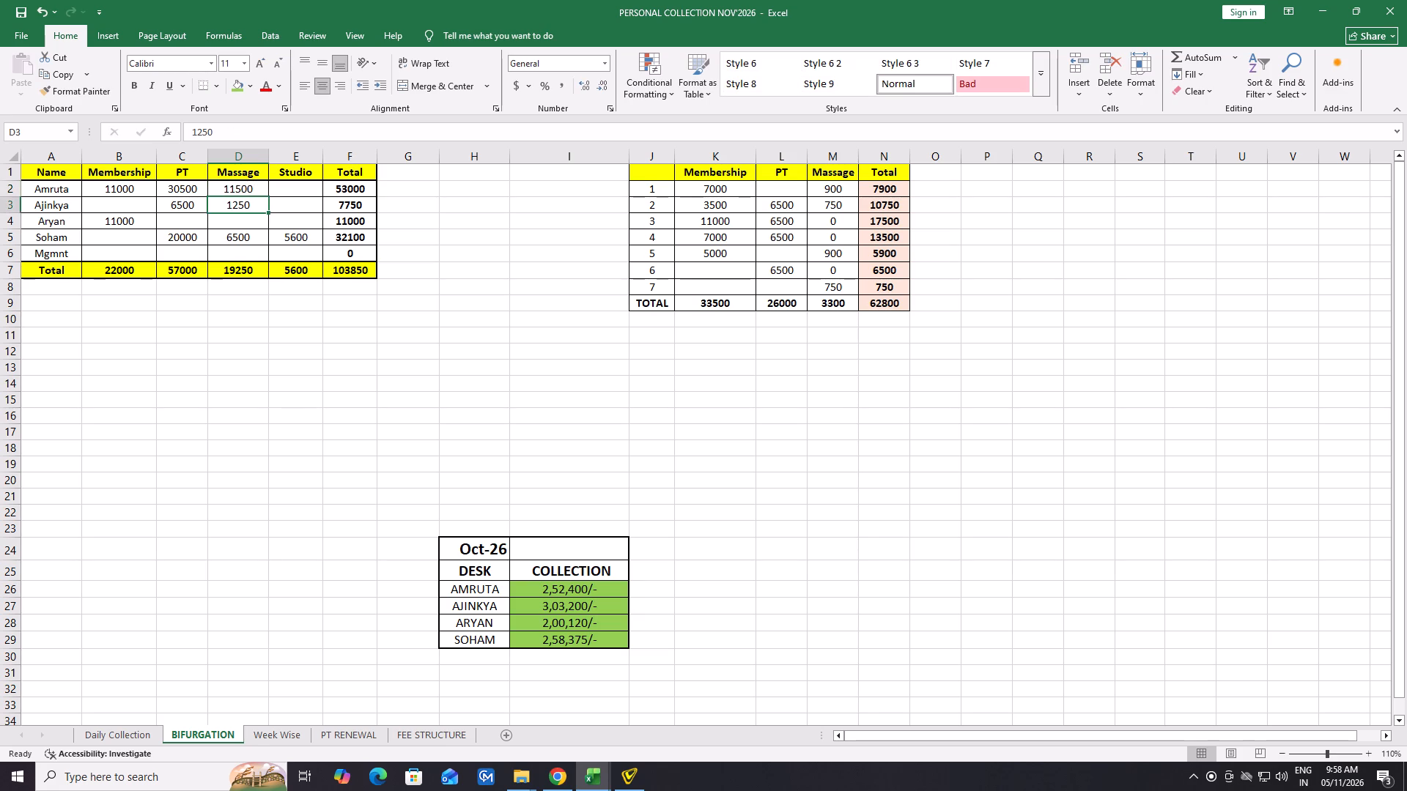
On the Daily Collection sheet, enter 5750 as Amruta's collection for 05/11/2026.
{"action": "left_click", "coordinate": [108, 735]}
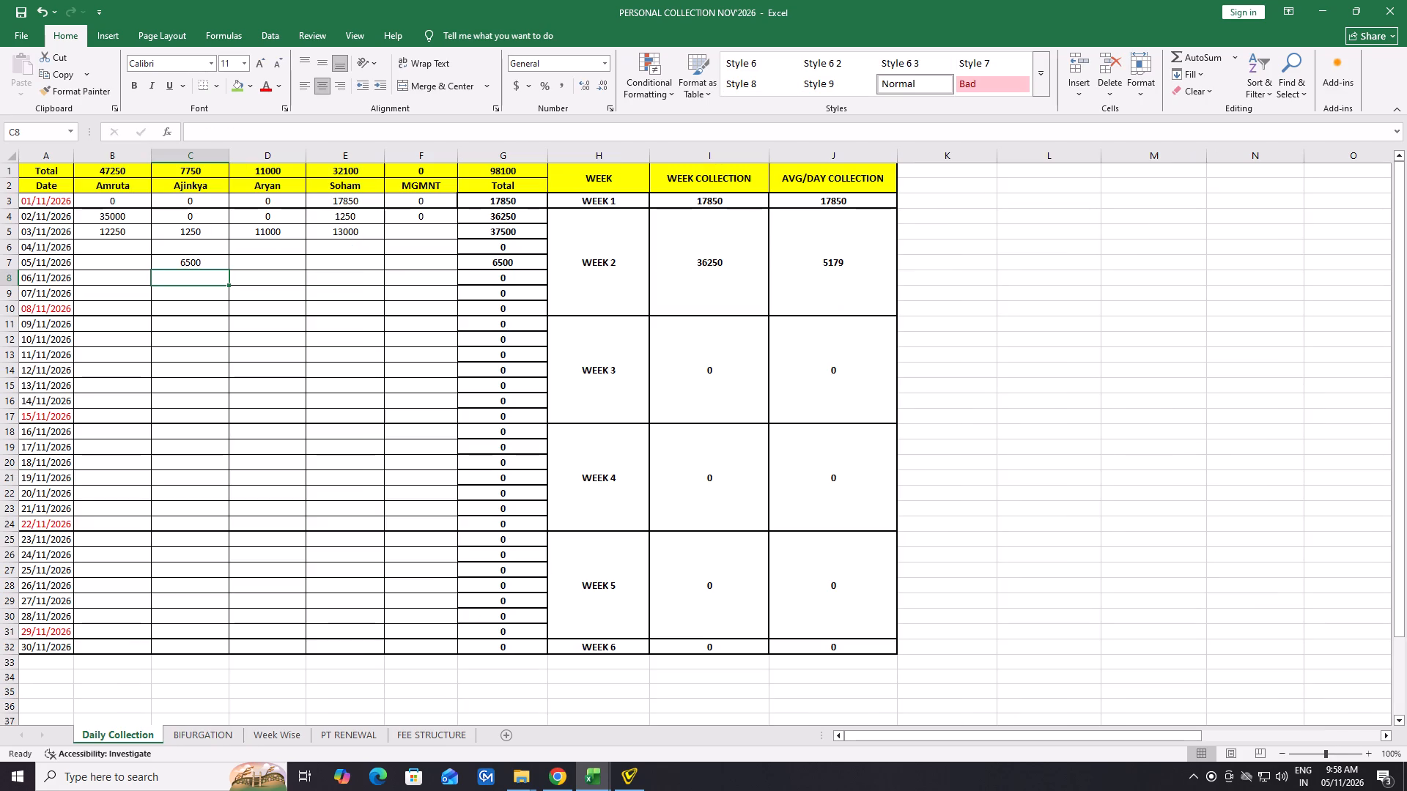
{"action": "left_click", "coordinate": [114, 246]}
{"action": "left_click", "coordinate": [106, 267]}
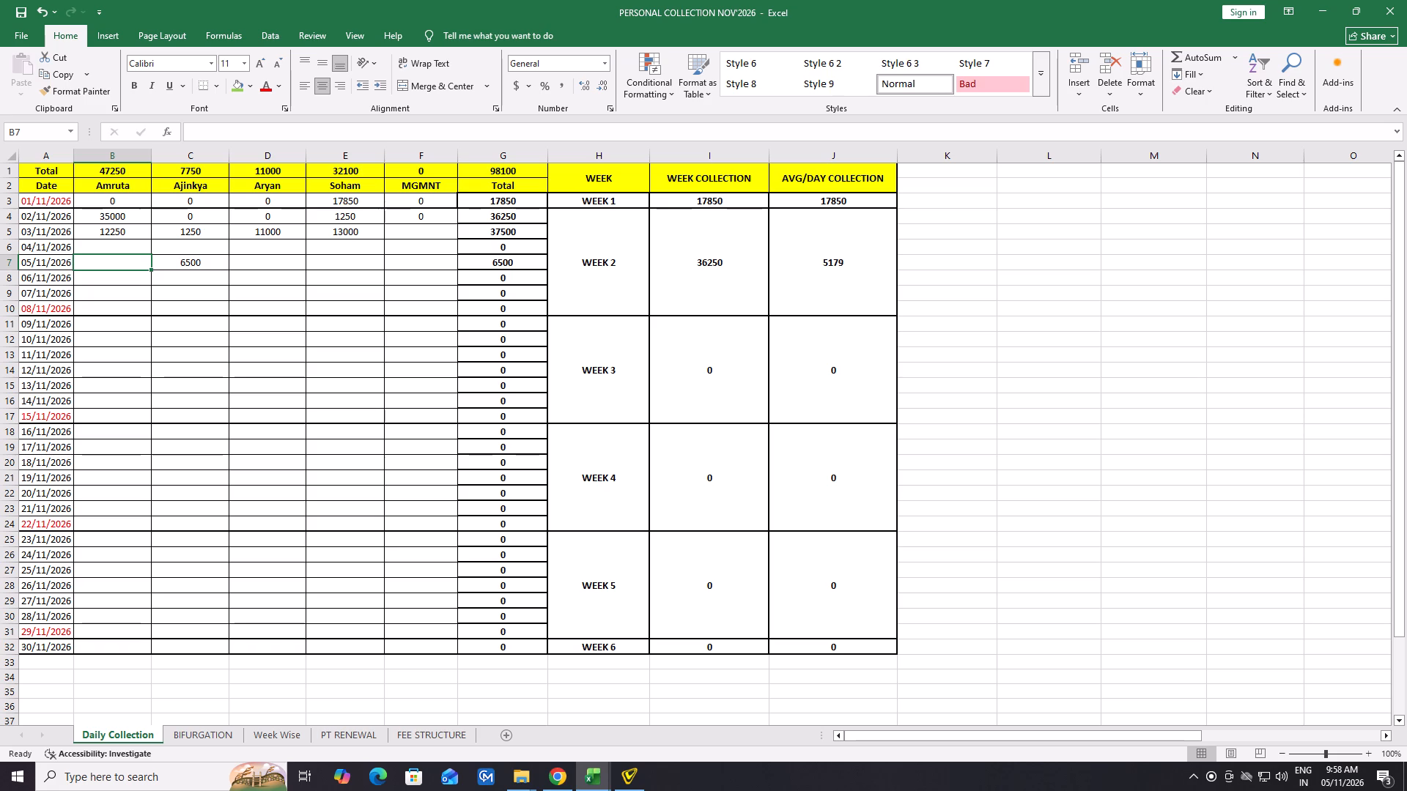
{"action": "type", "text": "5750"}
{"action": "key", "text": "Return"}
Enter 0 for 04/11/2026 under Amruta, Ajinkya, Aryan, Soham and MGMNT.
{"action": "key", "text": "Up"}
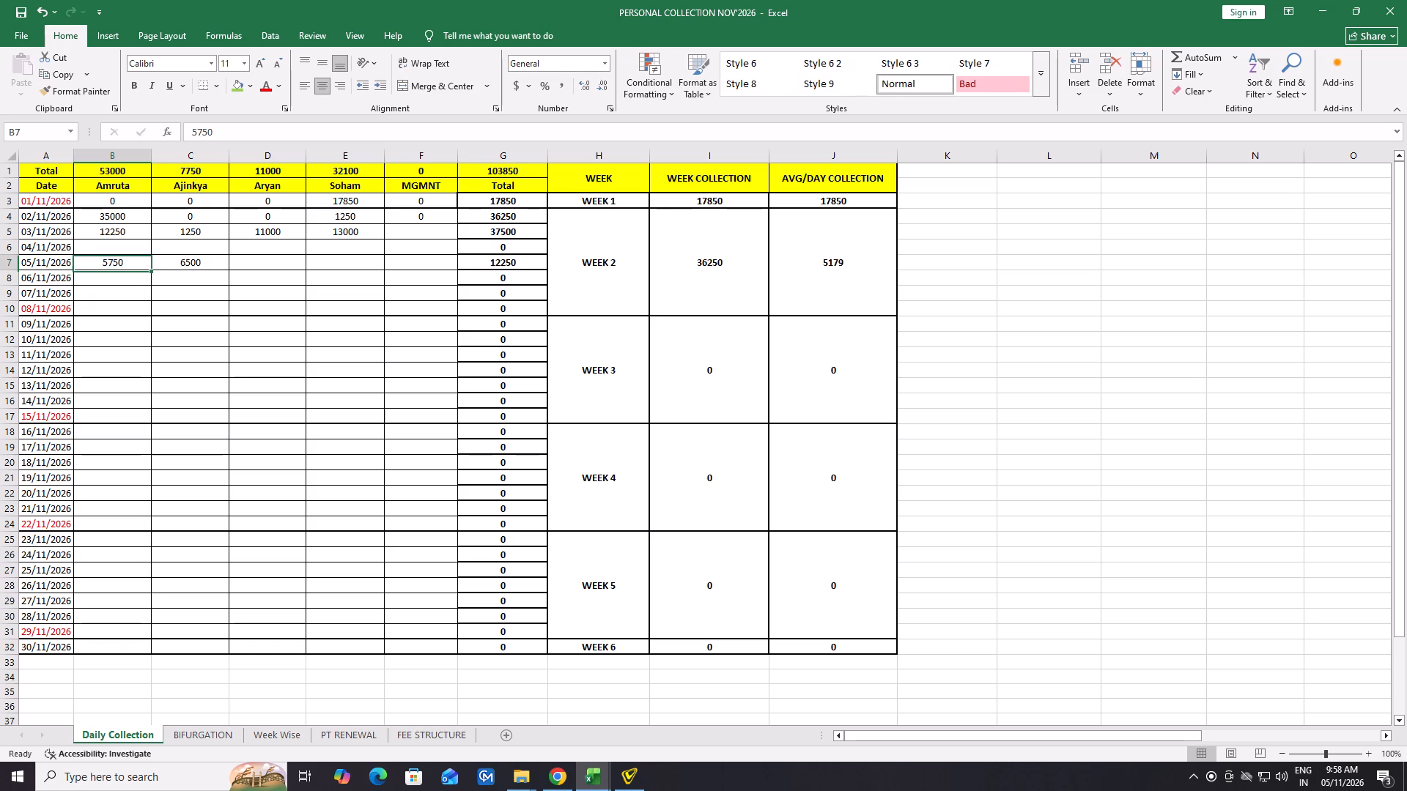
{"action": "key", "text": "Up"}
{"action": "key", "text": "Right"}
{"action": "key", "text": "Left"}
{"action": "key", "text": "0"}
{"action": "key", "text": "Right"}
{"action": "key", "text": "0"}
{"action": "key", "text": "Right"}
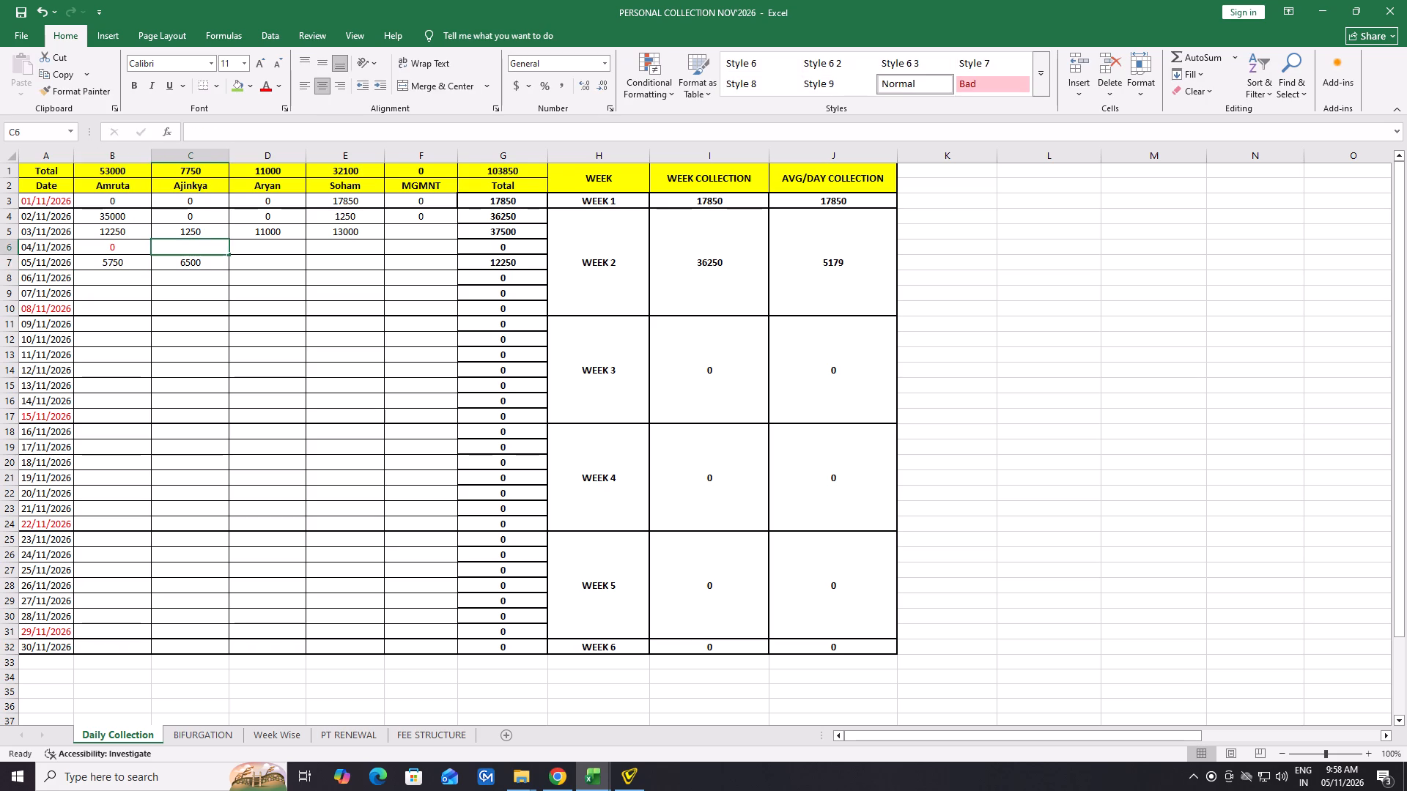
{"action": "key", "text": "0"}
{"action": "key", "text": "Right"}
{"action": "key", "text": "0"}
{"action": "key", "text": "Right"}
{"action": "key", "text": "0"}
{"action": "key", "text": "Right"}
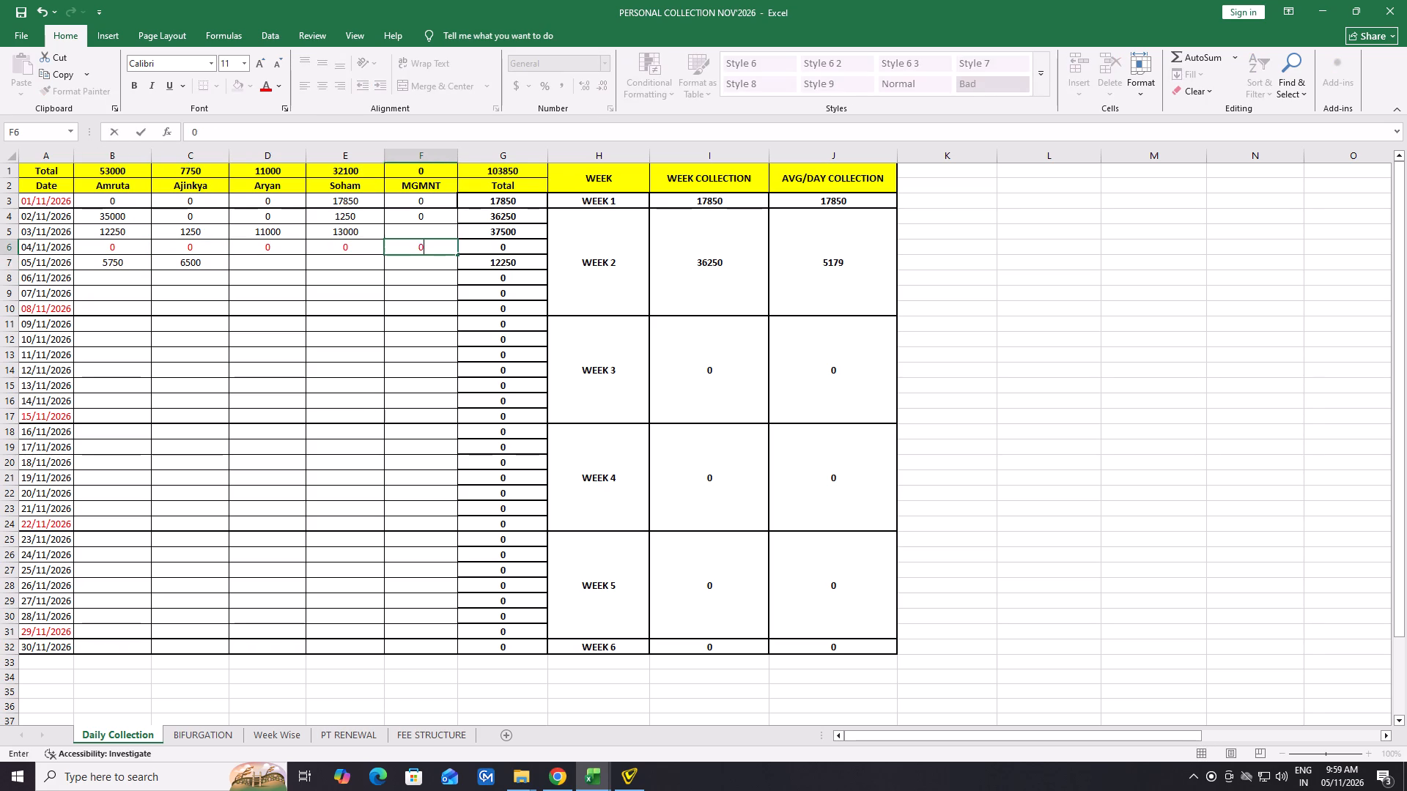
{"action": "key", "text": "Left"}
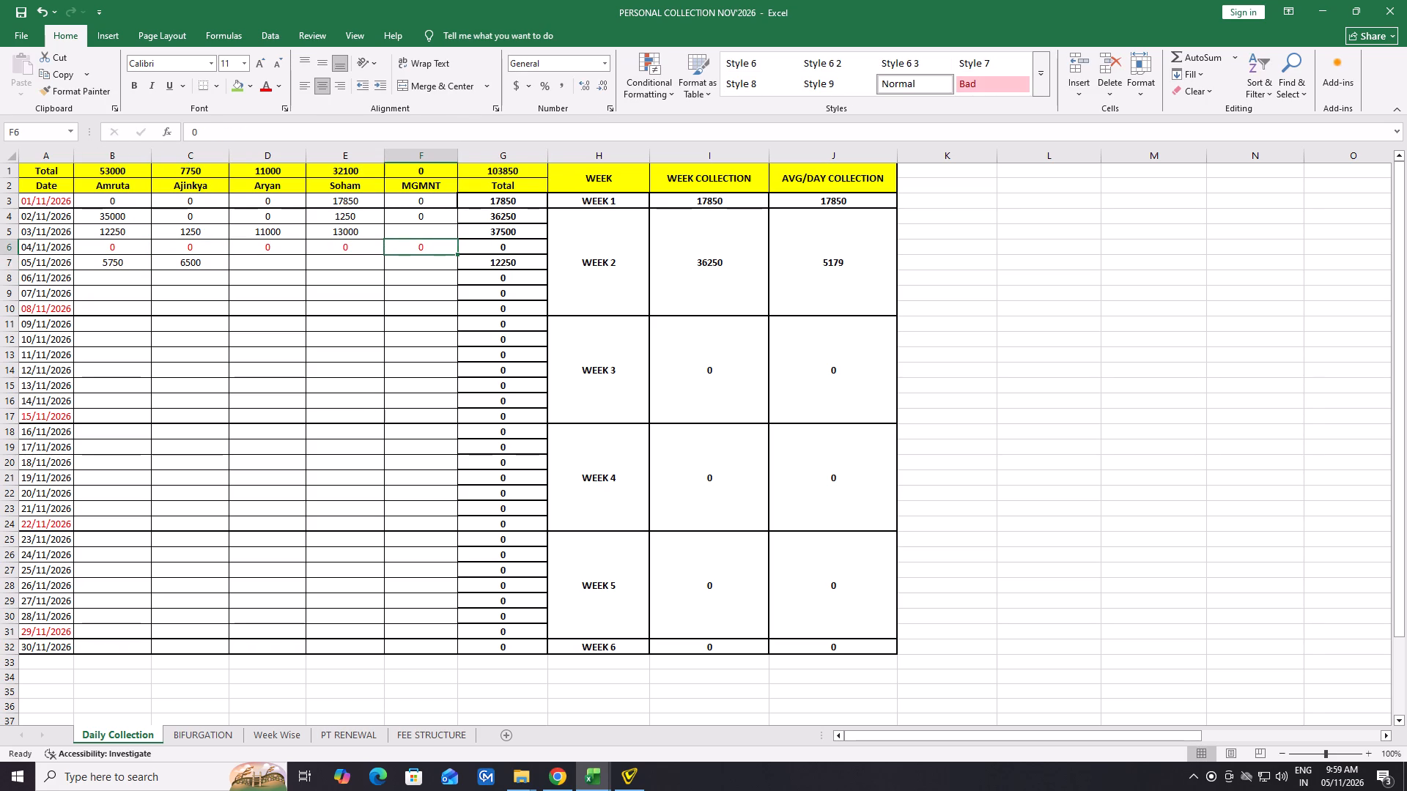
Change the font colour of the 04/11/2026 collection amounts through the Total column to black, and save the workbook.
{"action": "left_click_drag", "start_coordinate": [113, 253], "coordinate": [137, 246]}
{"action": "left_click_drag", "start_coordinate": [211, 245], "coordinate": [244, 245]}
{"action": "left_click_drag", "start_coordinate": [346, 245], "coordinate": [362, 245]}
{"action": "left_click_drag", "start_coordinate": [373, 245], "coordinate": [435, 245]}
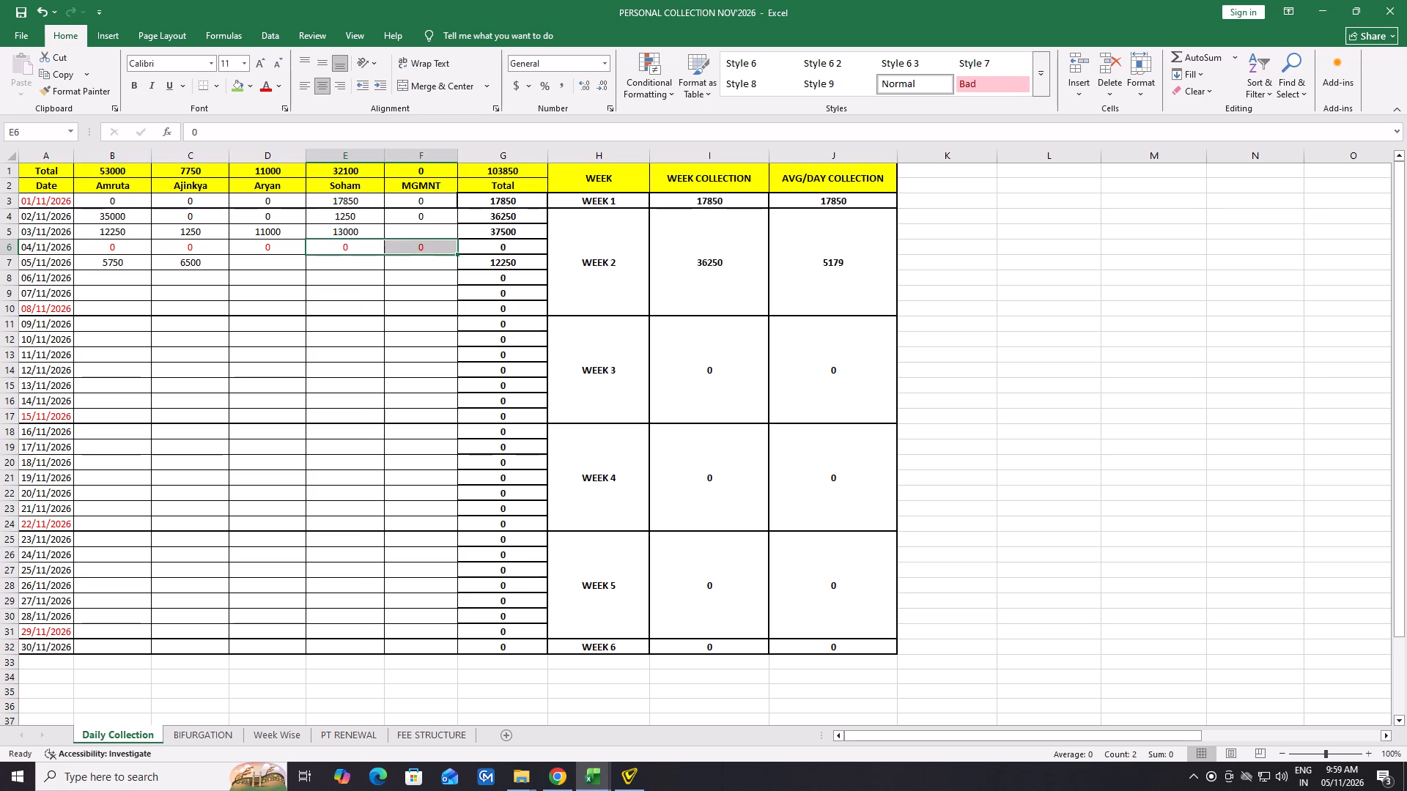
{"action": "key", "text": "Left"}
{"action": "key", "text": "Left"}
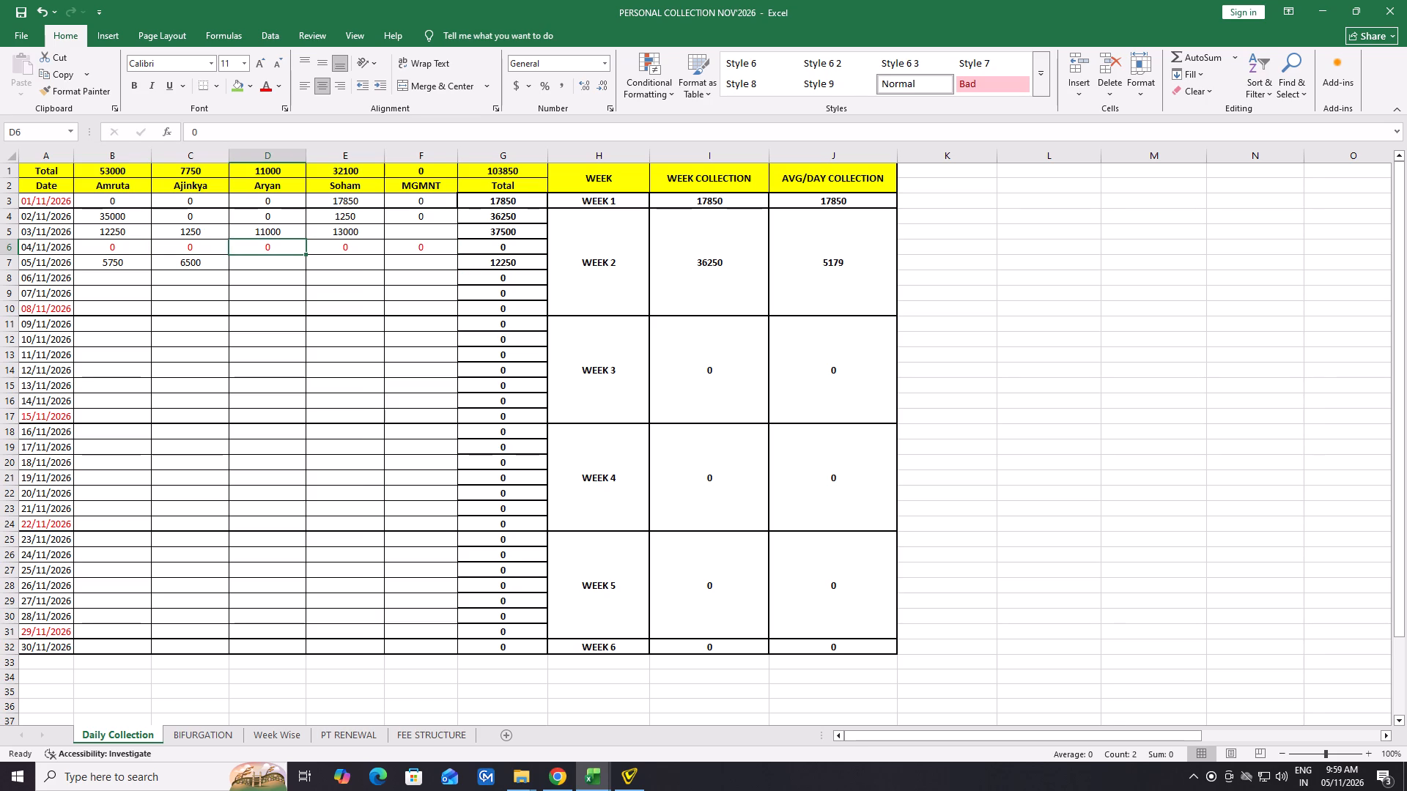
{"action": "key", "text": "Left"}
{"action": "key", "text": "shift+Right"}
{"action": "key", "text": "shift+Right"}
{"action": "key", "text": "shift+Right"}
{"action": "key", "text": "shift+Right"}
{"action": "key", "text": "shift+Right"}
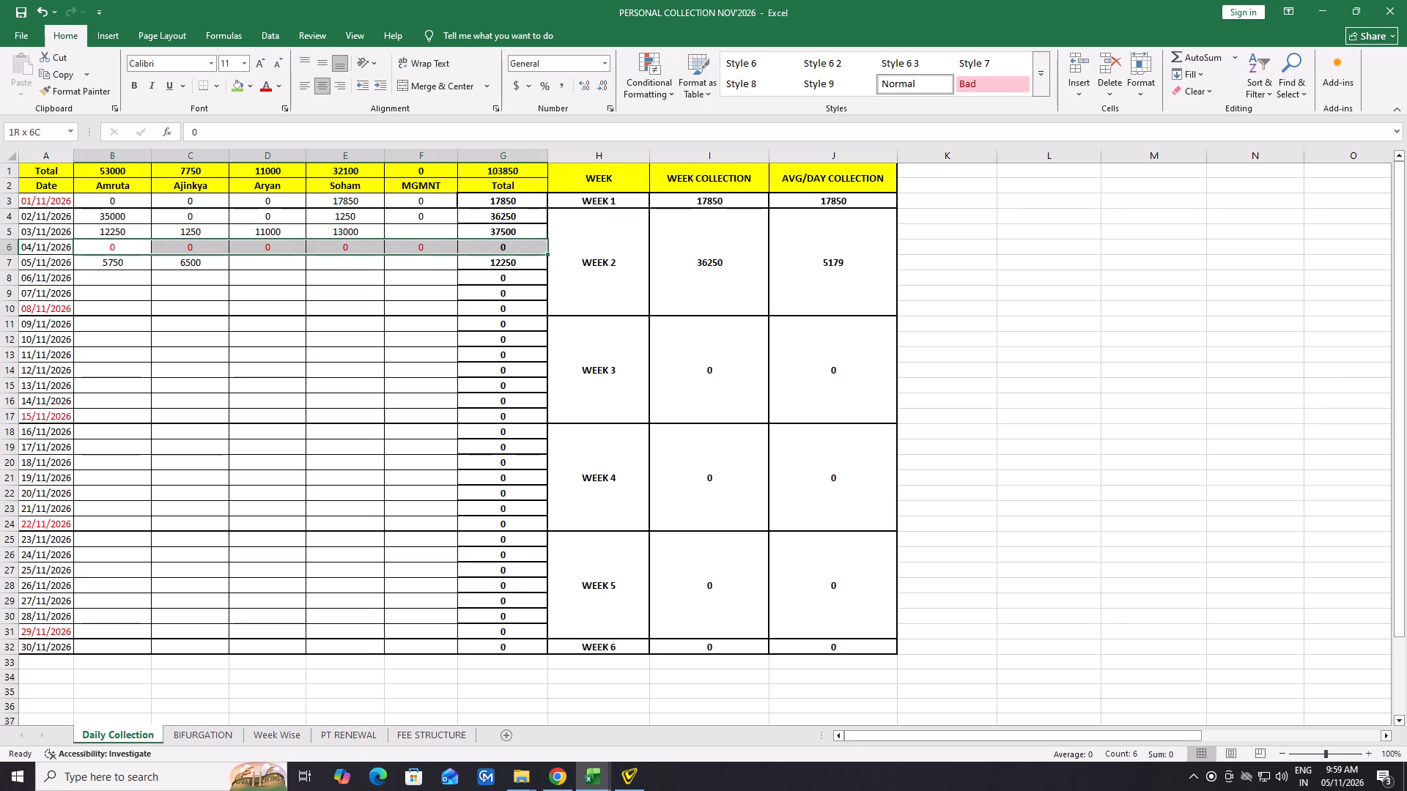
{"action": "left_click", "coordinate": [283, 89]}
{"action": "left_click", "coordinate": [291, 174]}
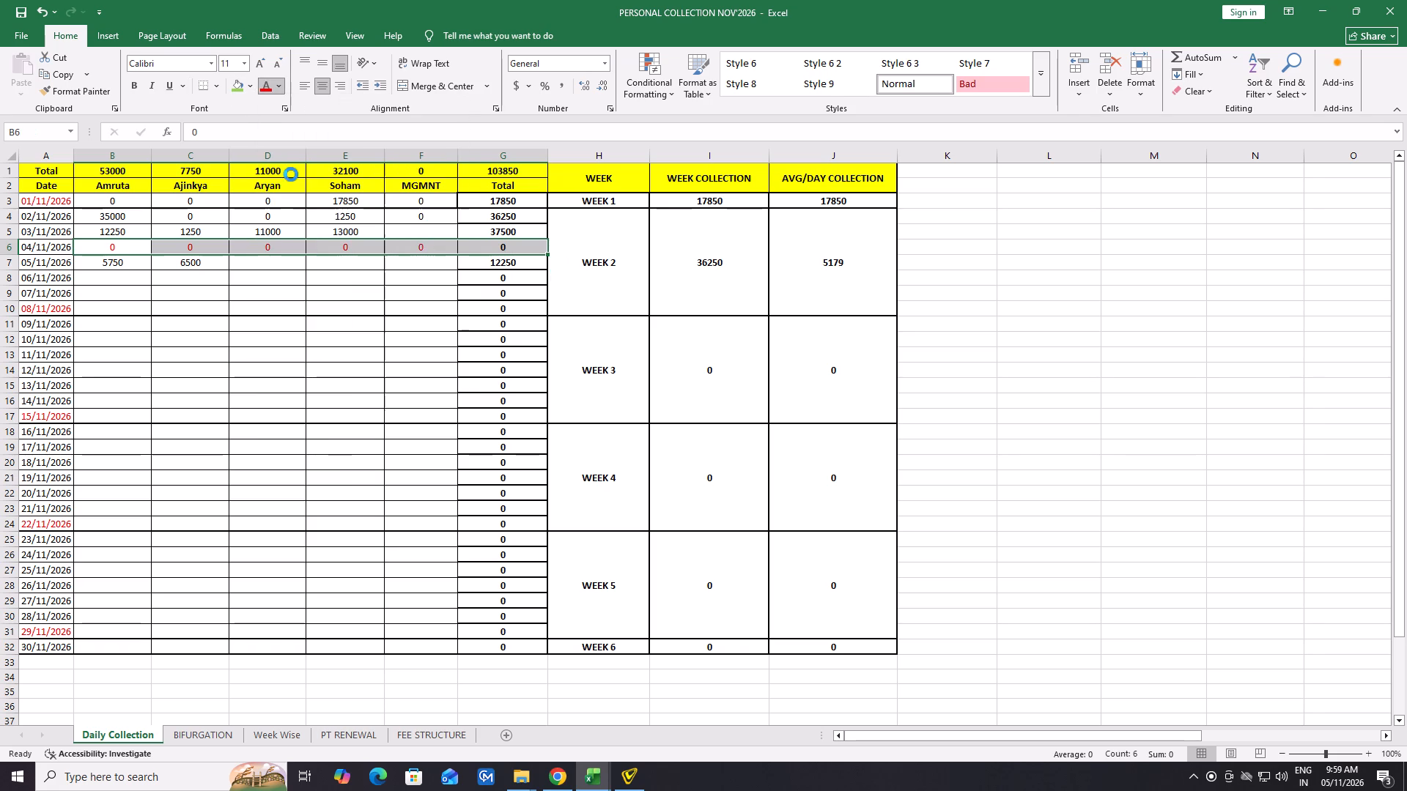
{"action": "left_click", "coordinate": [216, 313]}
{"action": "key", "text": "ctrl+s"}
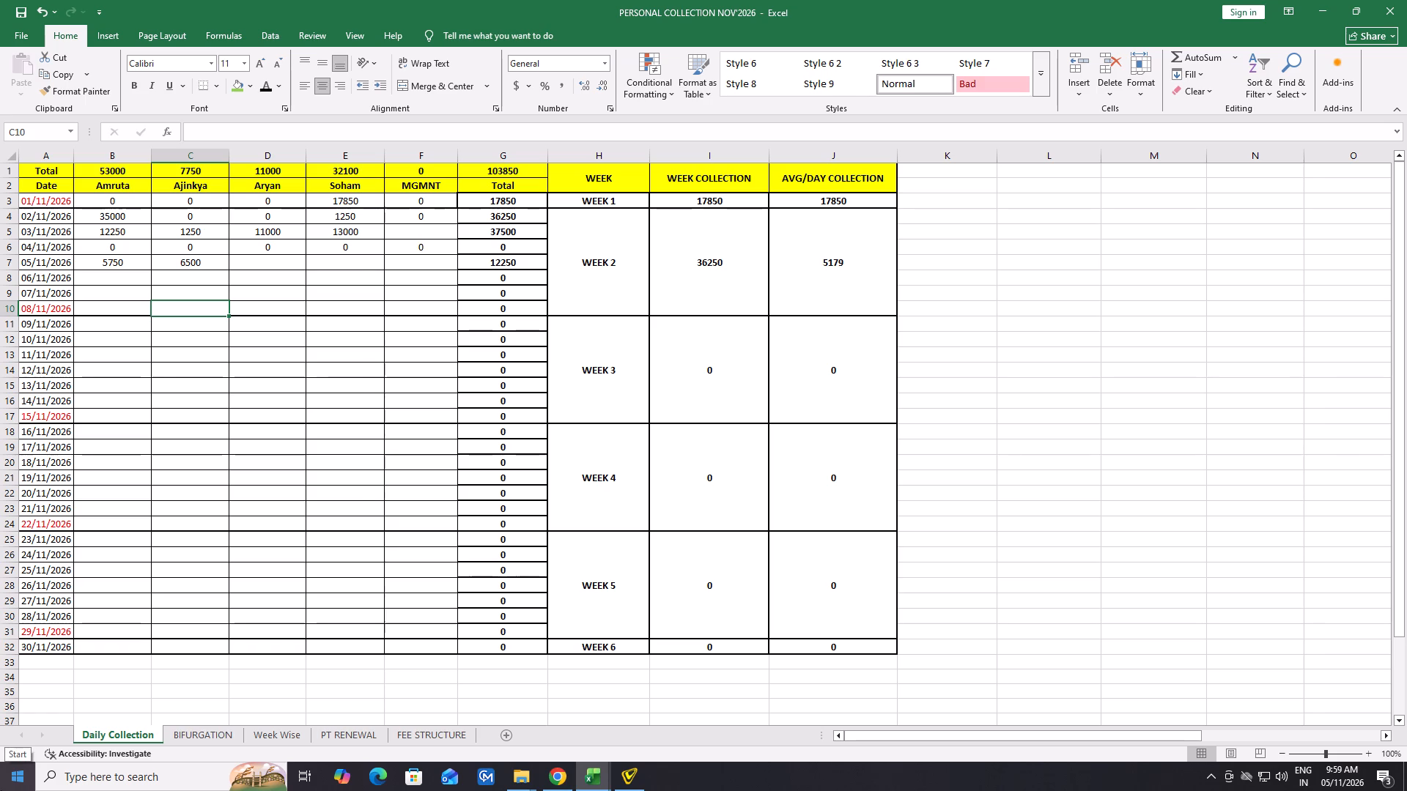
Enter 0 in the MGMNT column for 03/11/2026.
{"action": "left_click", "coordinate": [429, 230]}
{"action": "key", "text": "0"}
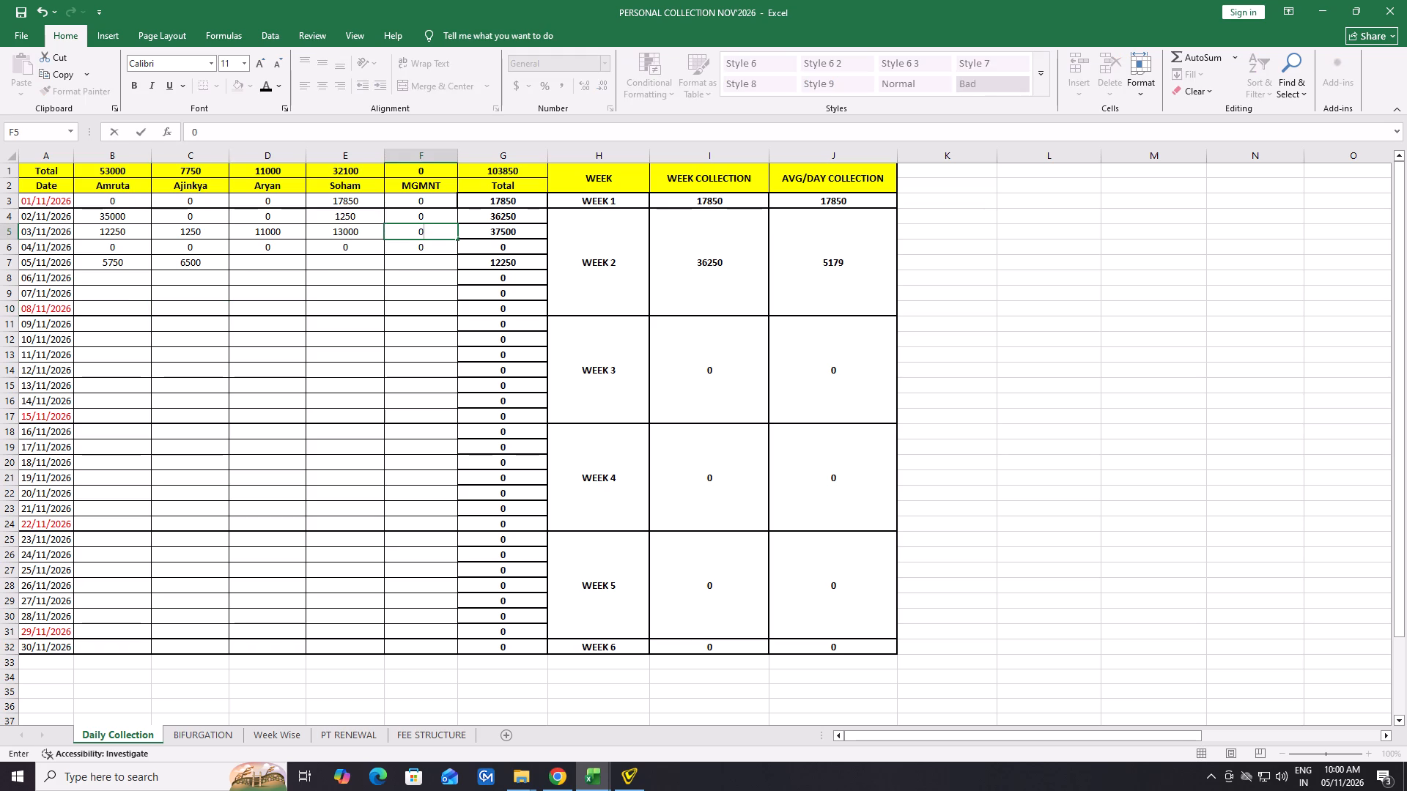
{"action": "key", "text": "Down"}
{"action": "key", "text": "Left"}
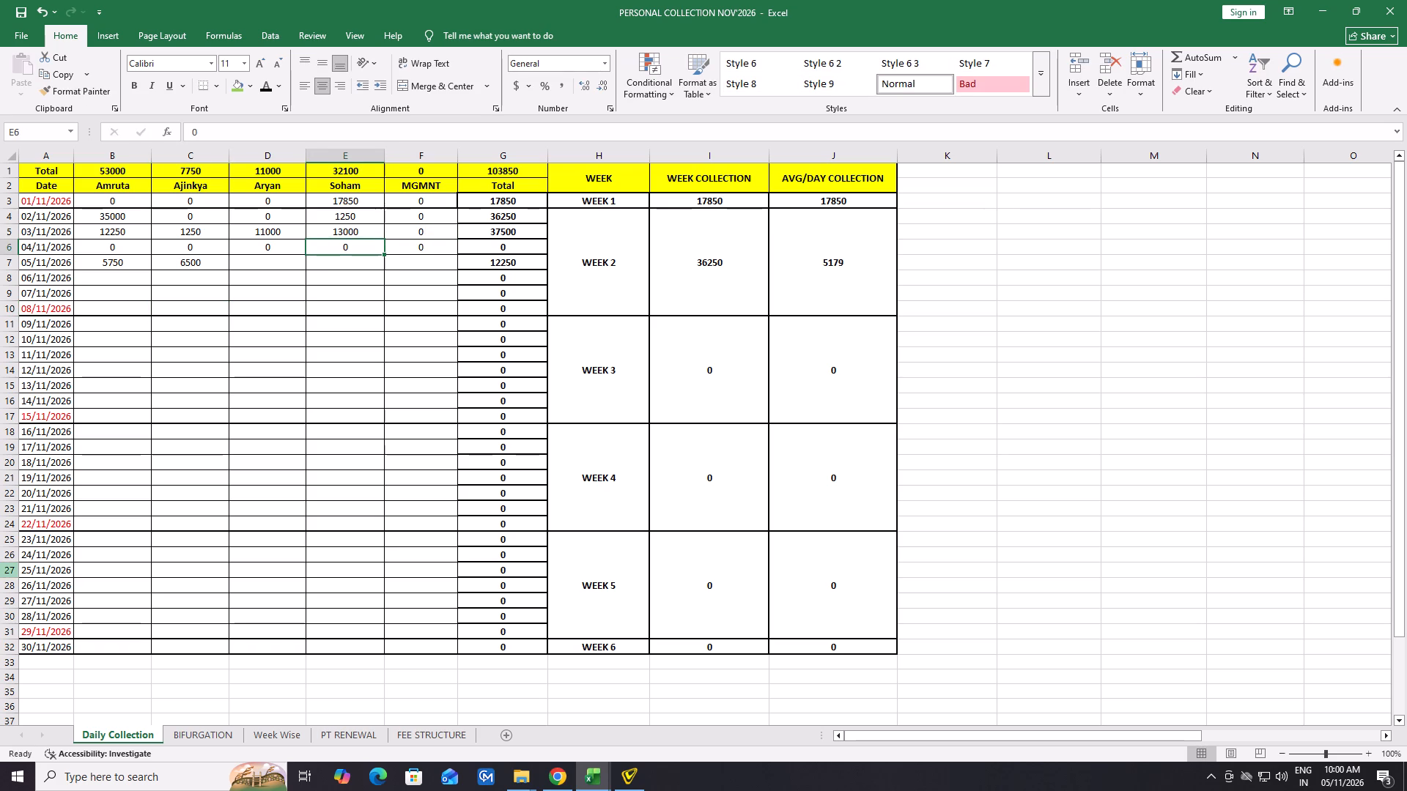
Open the Week Wise sheet to review each desk's projection against collection.
{"action": "left_click", "coordinate": [262, 740]}
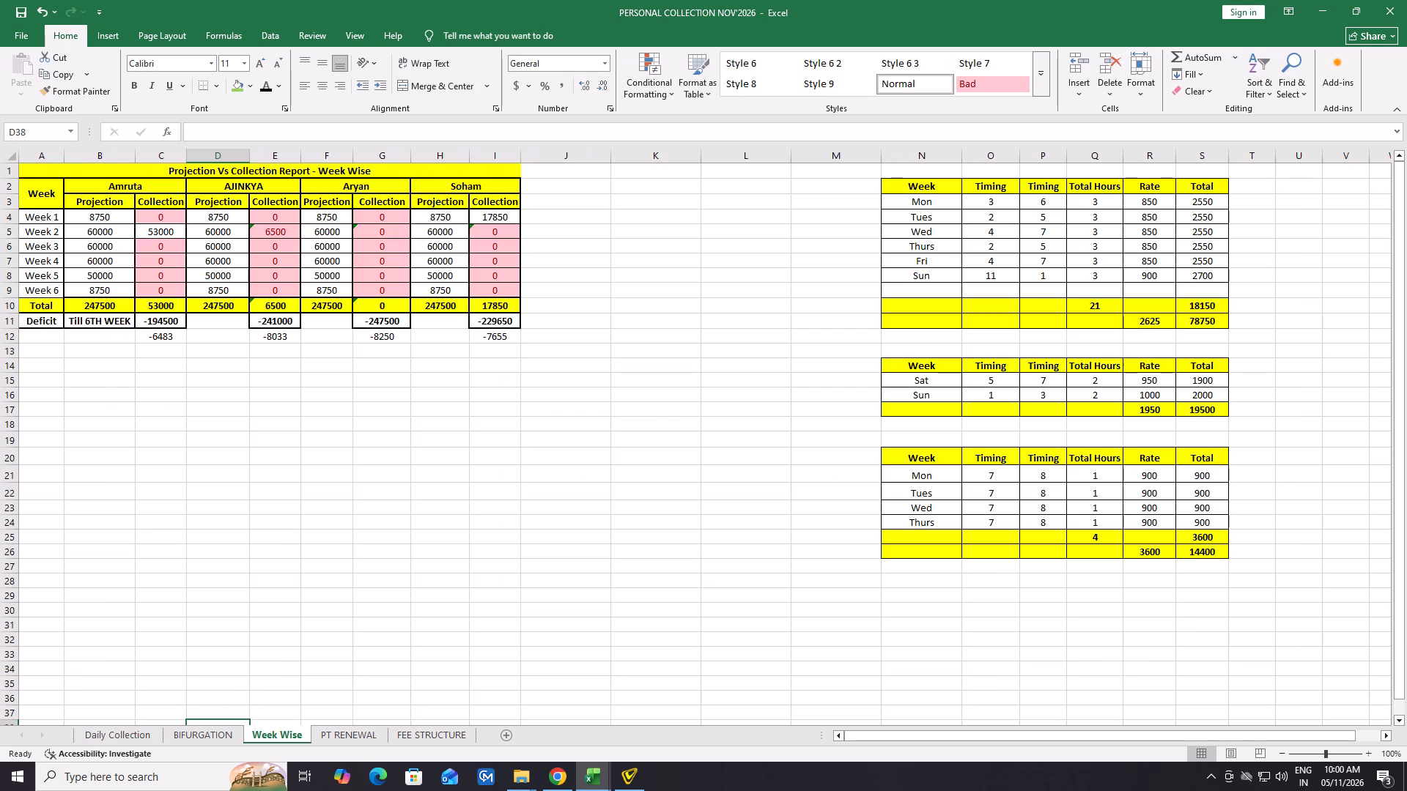
Minimise the personal collection workbook and the browser to get back to the MASSAGE BOOKING FILE workbook.
{"action": "left_click", "coordinate": [1328, 11]}
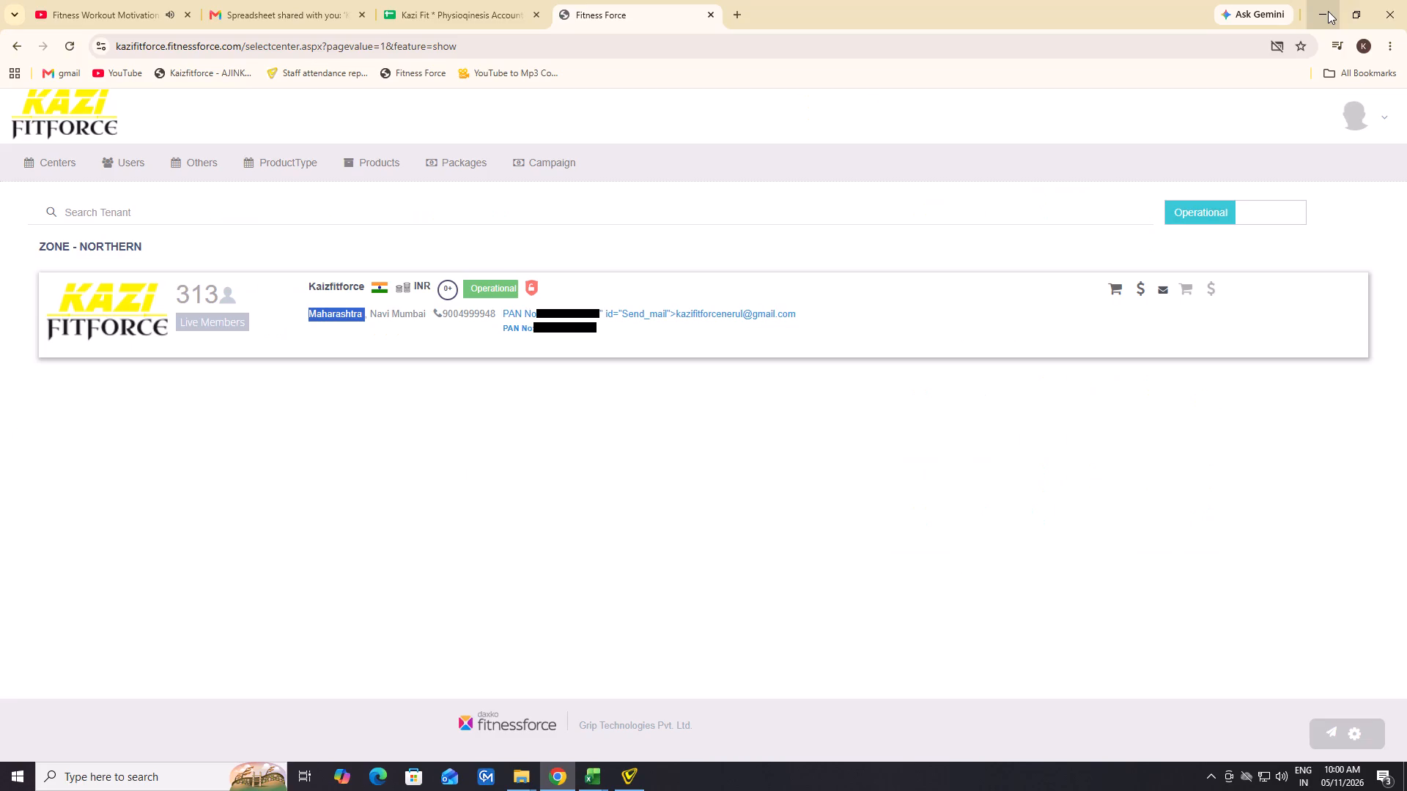
{"action": "left_click", "coordinate": [1320, 8]}
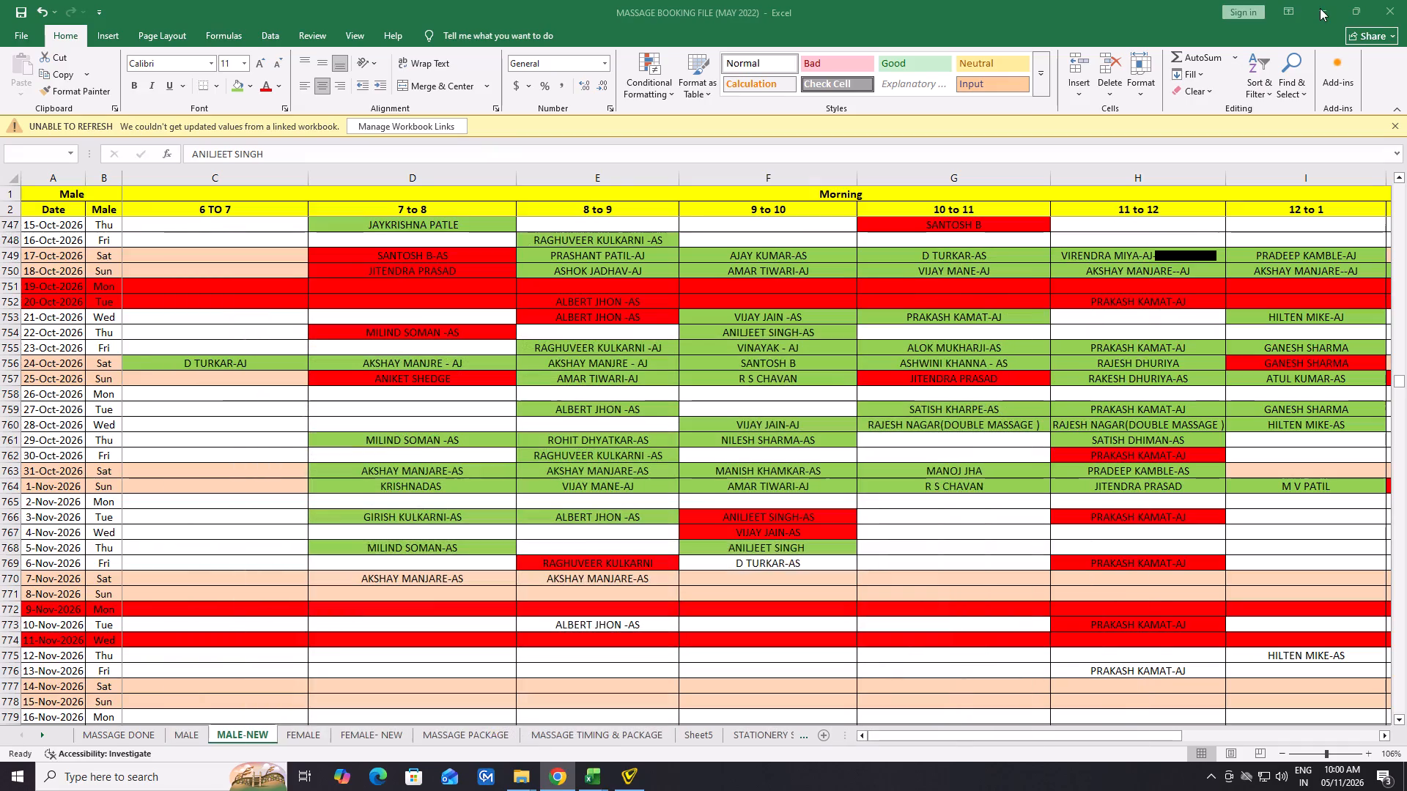